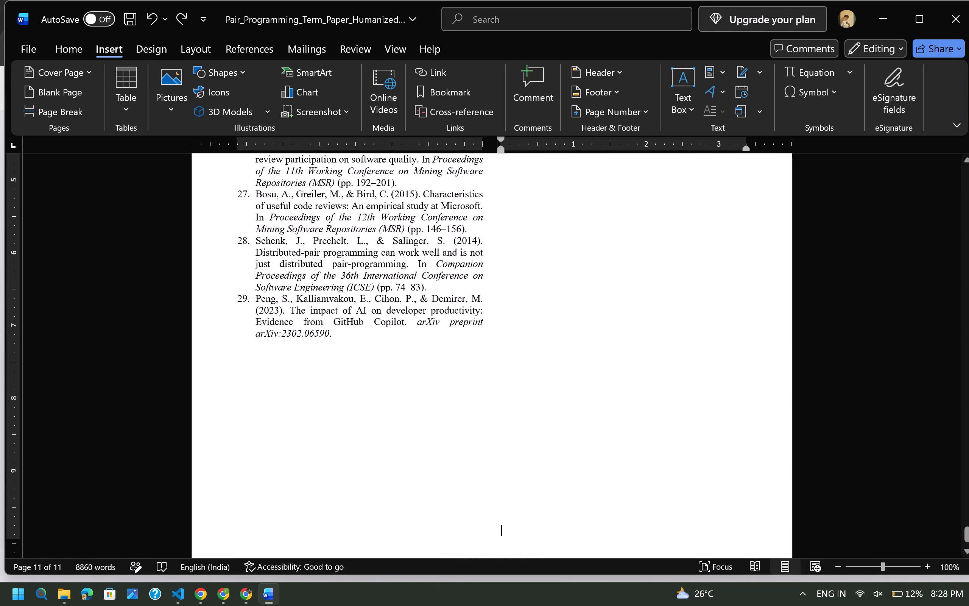
# Close the pair programming term paper document without saving its changes.
pyautogui.scroll(15, 575, 393)
pyautogui.scroll(20, 575, 393)
pyautogui.scroll(20, 575, 393)
pyautogui.scroll(20, 575, 393)
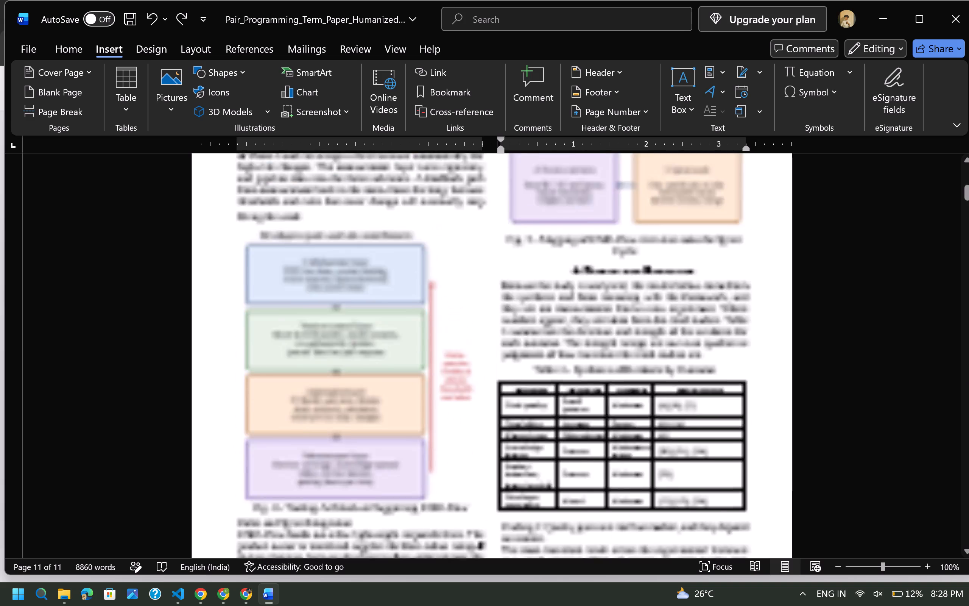
pyautogui.scroll(20, 575, 393)
pyautogui.scroll(20, 575, 393)
pyautogui.scroll(20, 575, 393)
pyautogui.click(953, 15)
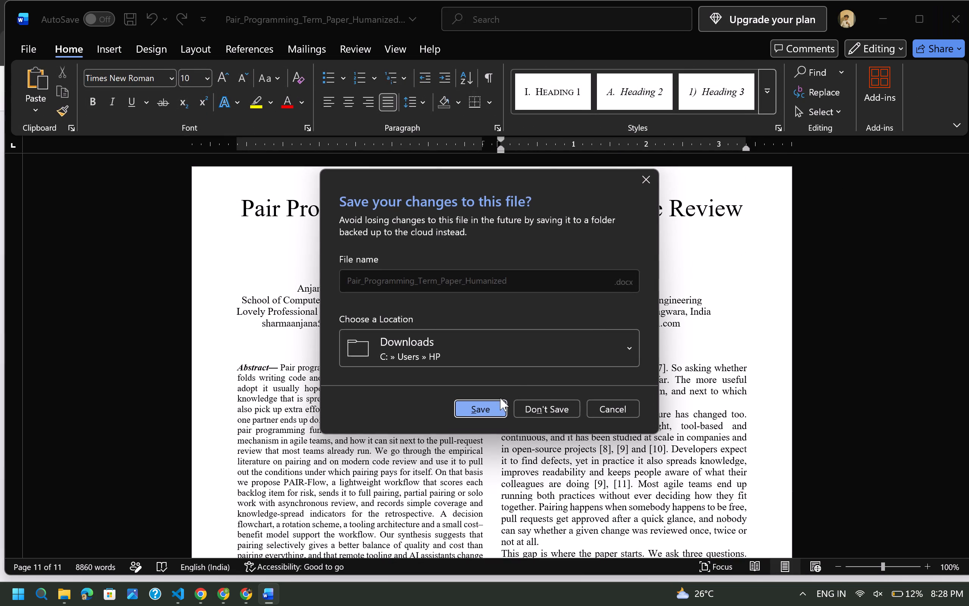
pyautogui.click(563, 412)
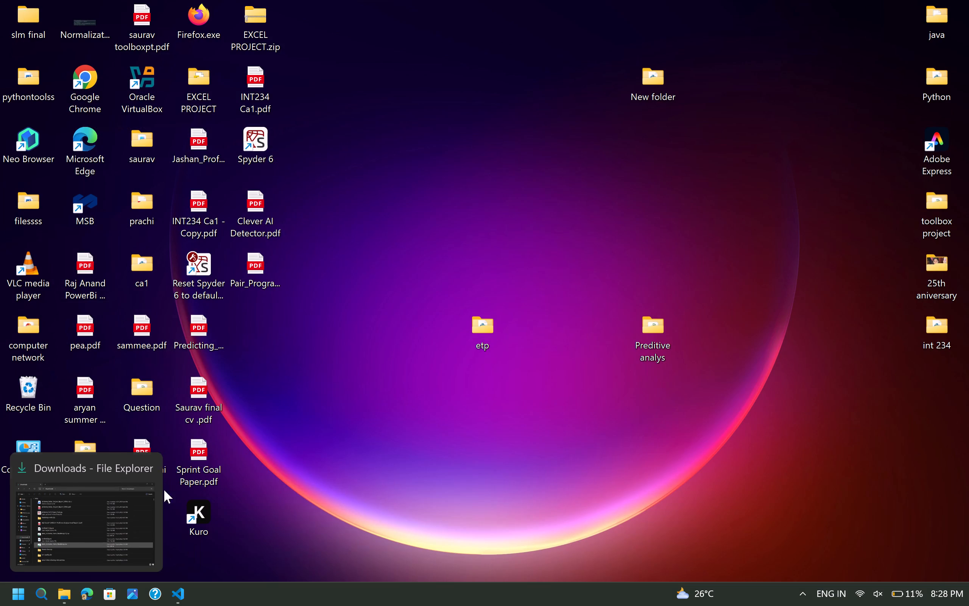
# Open AirSense_Minor_Project_Report_FINAL.docx from the Downloads folder in Word.
pyautogui.click(32, 511)
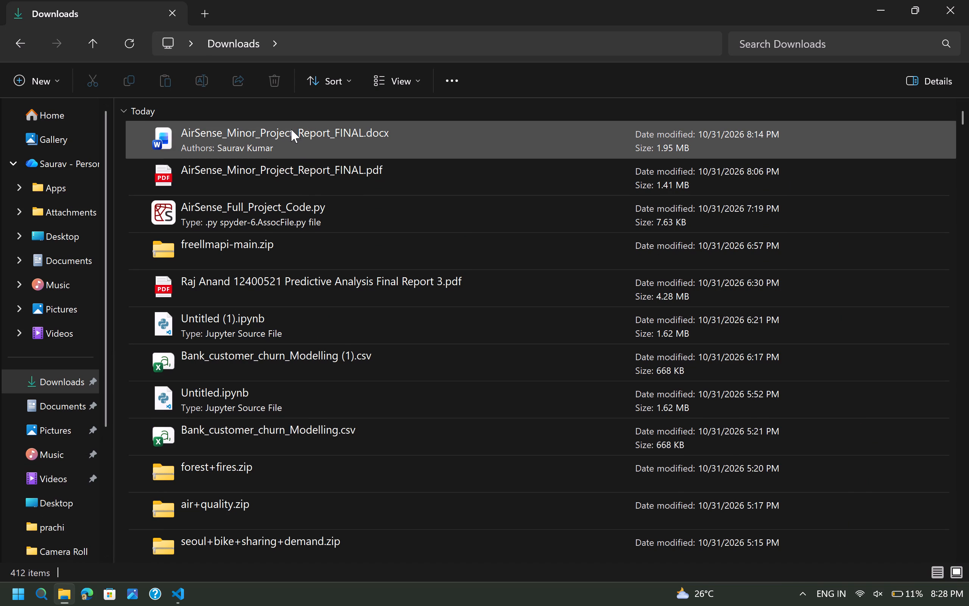
pyautogui.doubleClick(291, 129)
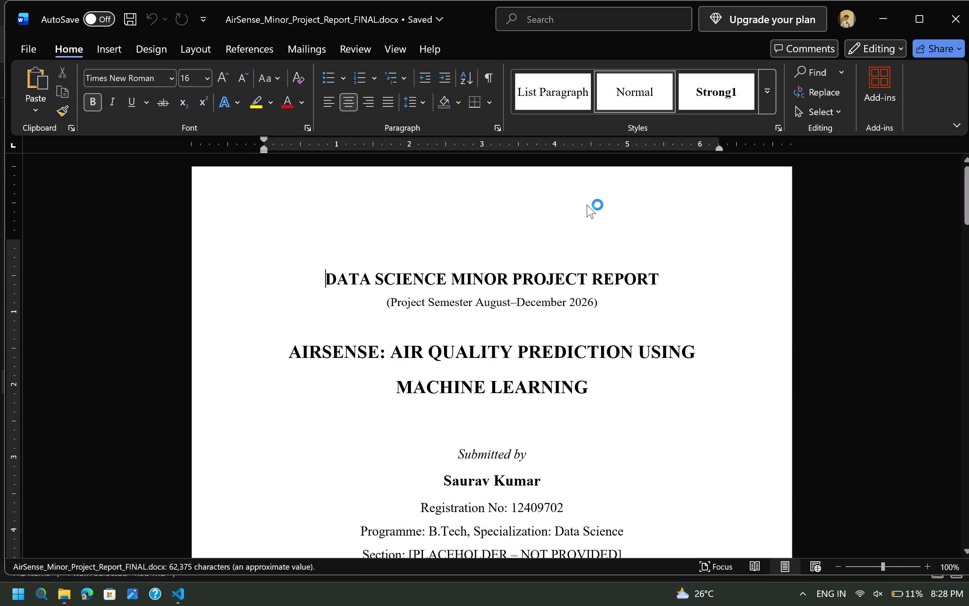
# Delete the "[PLACEHOLDER – NOT PROVIDED]" text after "Section:" on the report's title page.
pyautogui.scroll(-1, 701, 289)
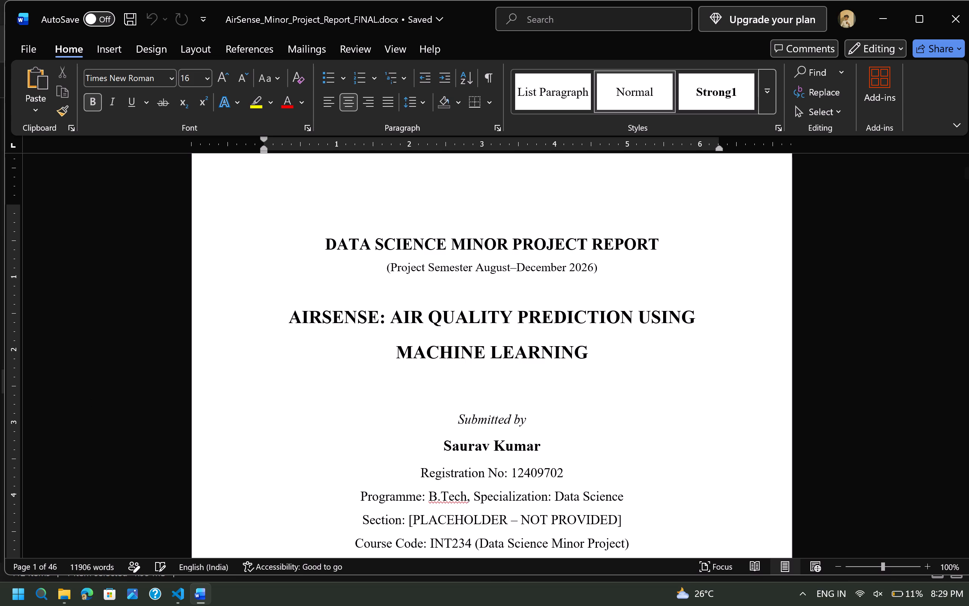
pyautogui.scroll(-1, 100, 400)
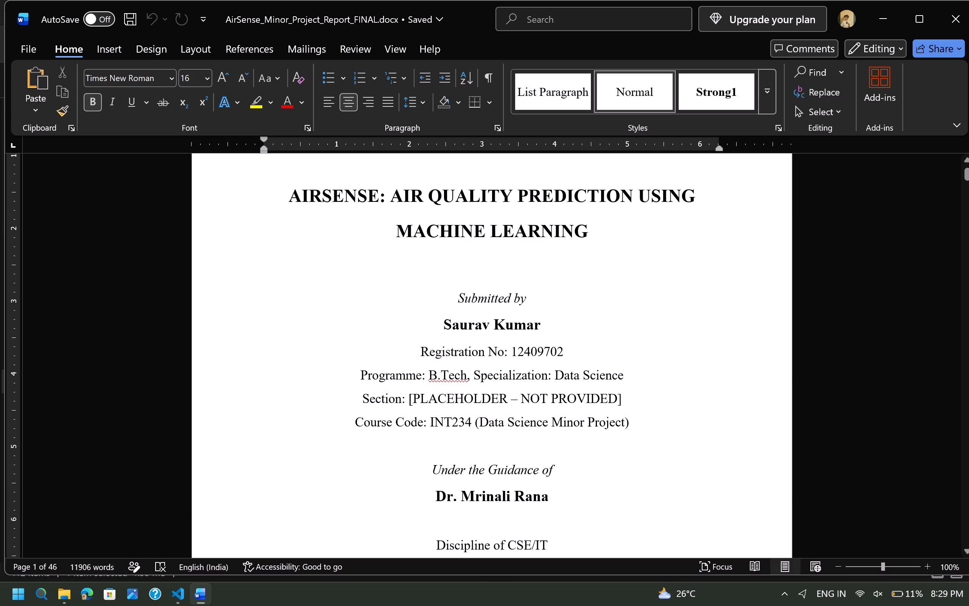
pyautogui.click(626, 399)
pyautogui.press('BackSpace')
pyautogui.press('BackSpace')
pyautogui.press('BackSpace')
pyautogui.press('BackSpace')
pyautogui.press('BackSpace')
pyautogui.press('BackSpace')
pyautogui.press('BackSpace')
pyautogui.press('BackSpace')
pyautogui.press('BackSpace')
pyautogui.press('BackSpace')
pyautogui.press('BackSpace')
pyautogui.press('BackSpace')
pyautogui.press('BackSpace')
pyautogui.press('BackSpace')
pyautogui.press('BackSpace')
pyautogui.press('BackSpace')
pyautogui.press('BackSpace')
pyautogui.press('BackSpace')
pyautogui.press('BackSpace')
pyautogui.press('BackSpace')
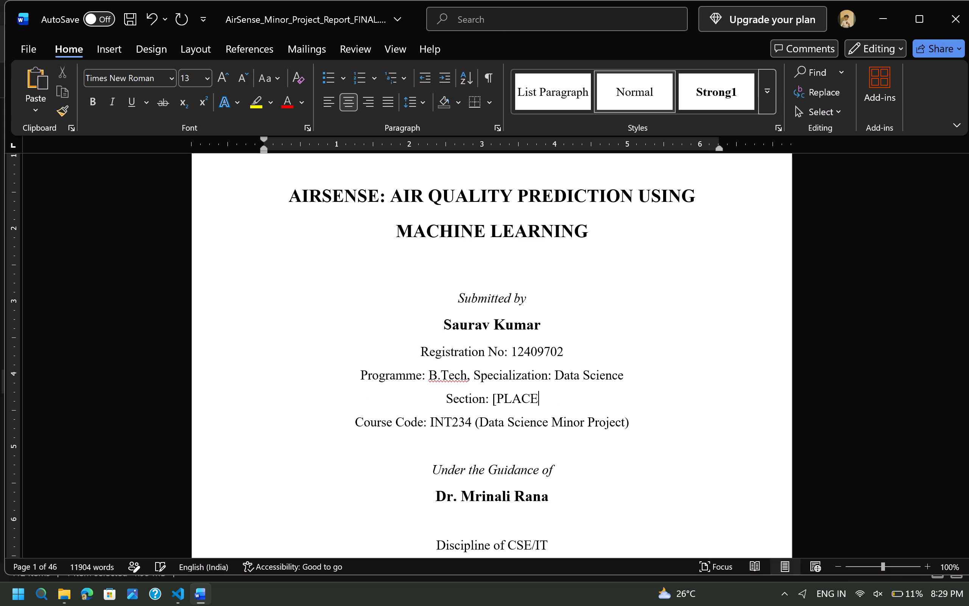
pyautogui.press('BackSpace')
pyautogui.press('BackSpace')
pyautogui.press('BackSpace')
pyautogui.press('BackSpace')
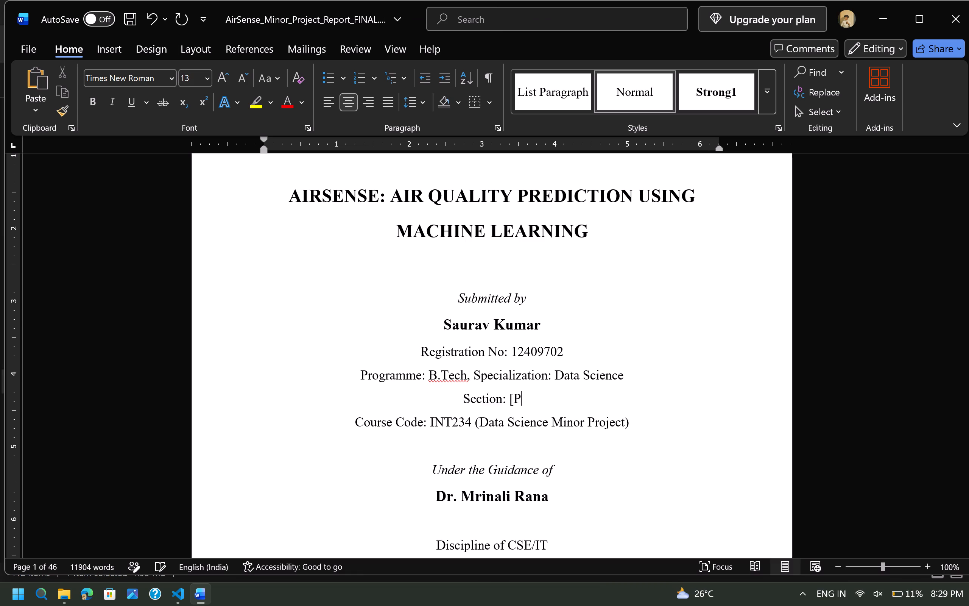
pyautogui.press('BackSpace')
pyautogui.press('BackSpace')
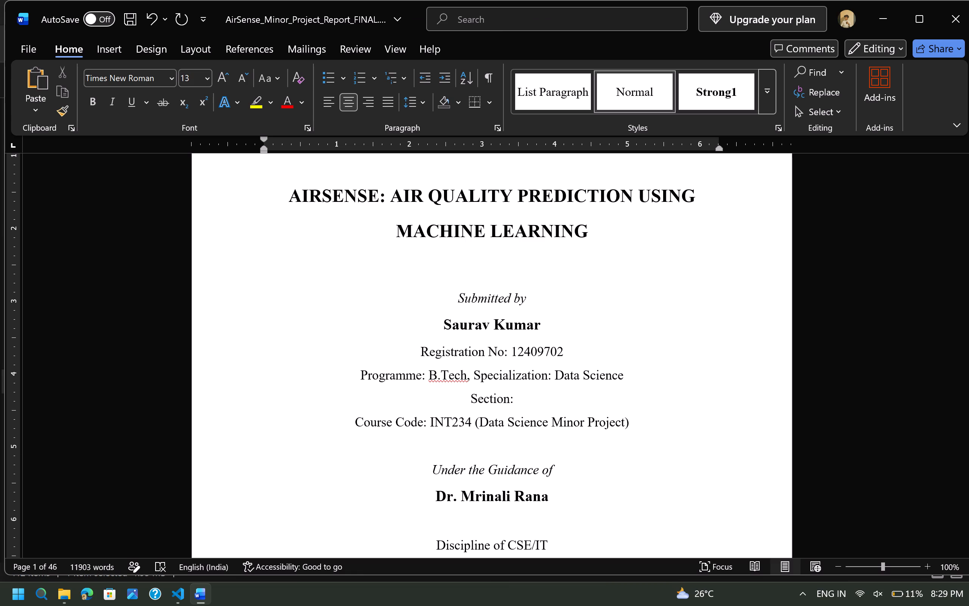
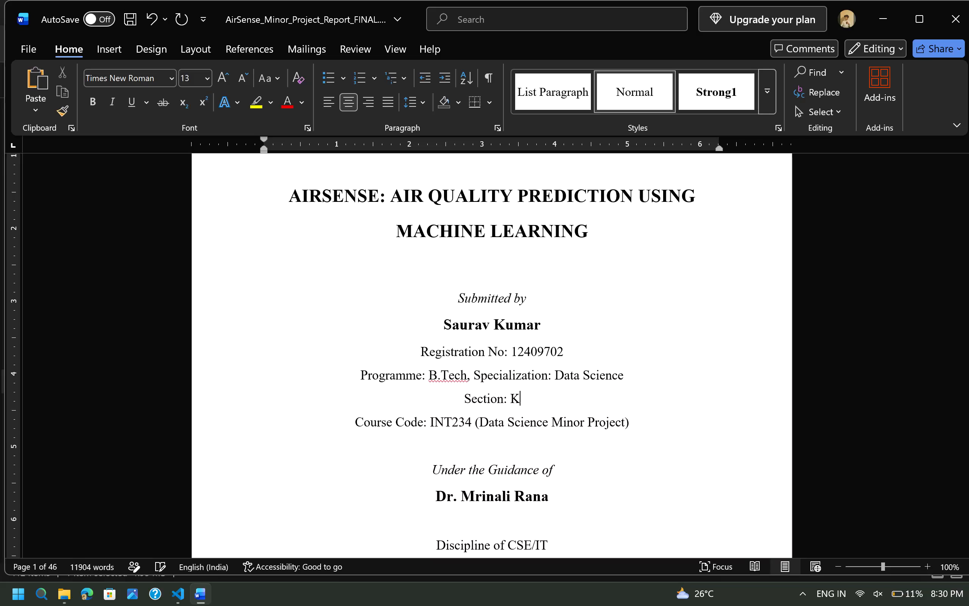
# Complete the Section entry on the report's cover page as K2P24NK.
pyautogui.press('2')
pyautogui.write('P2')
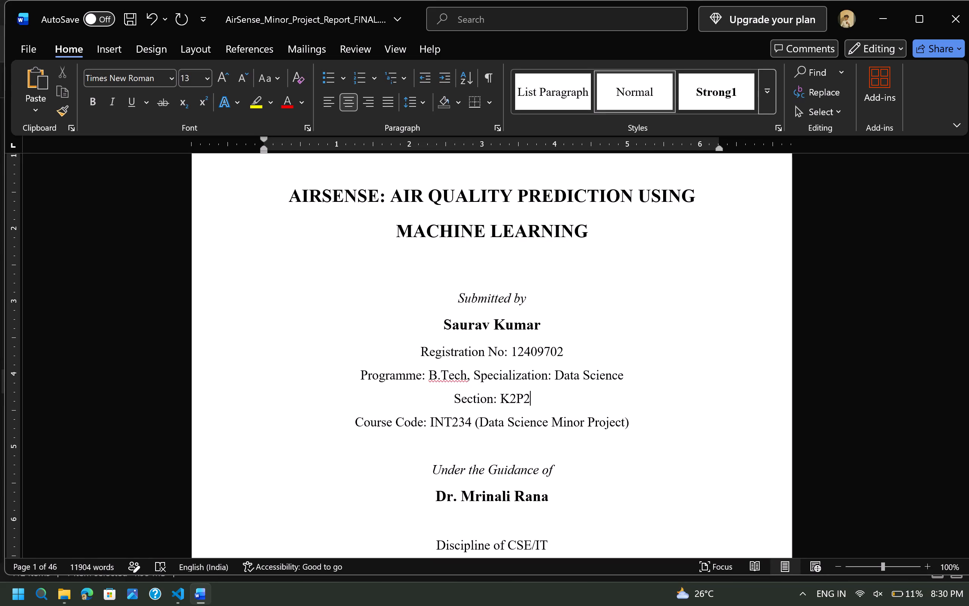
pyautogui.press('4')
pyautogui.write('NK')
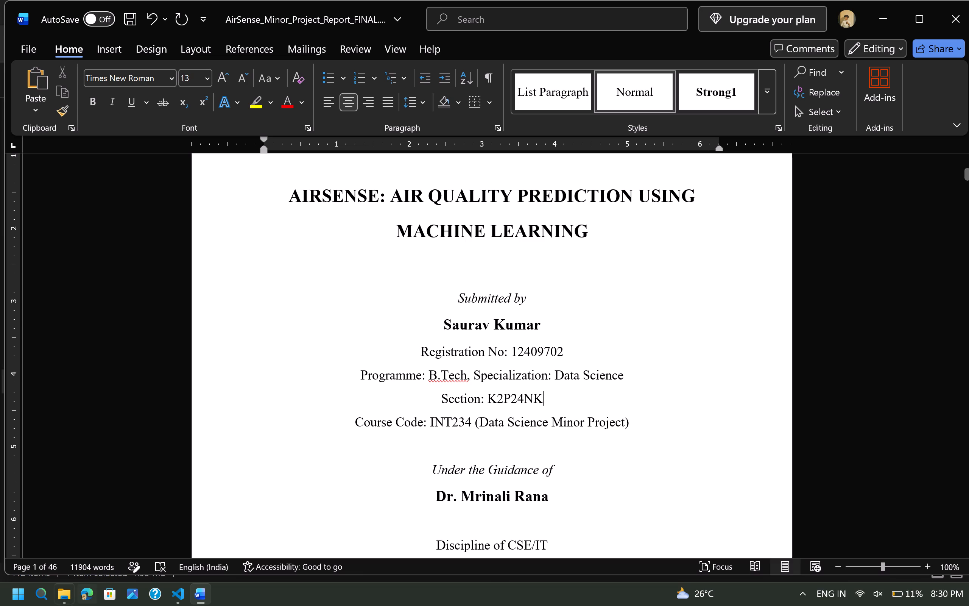
# Open the Predictive Analysis Final Report 3 PDF from the Downloads folder in Edge.
pyautogui.click(66, 575)
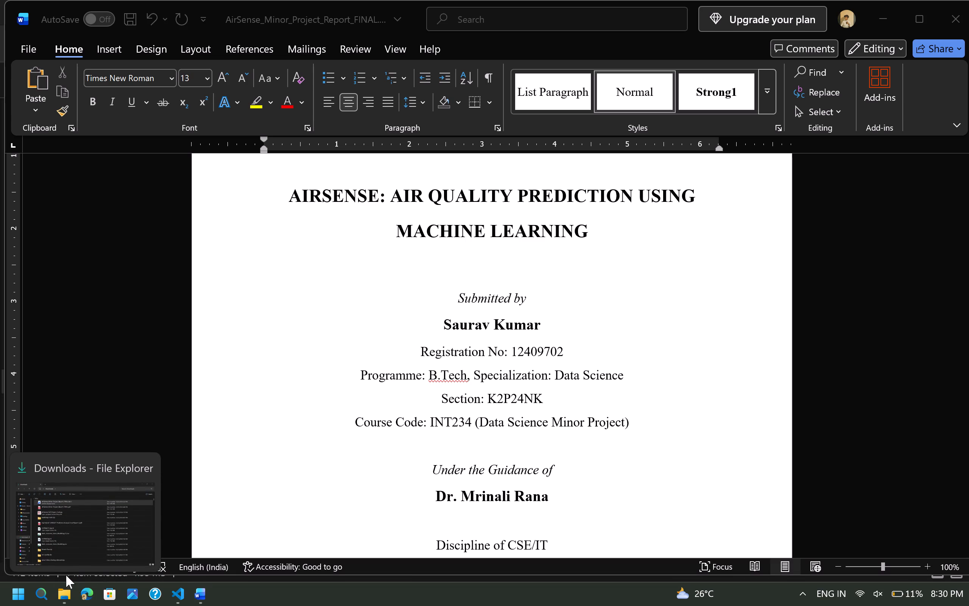
pyautogui.click(68, 551)
pyautogui.doubleClick(263, 294)
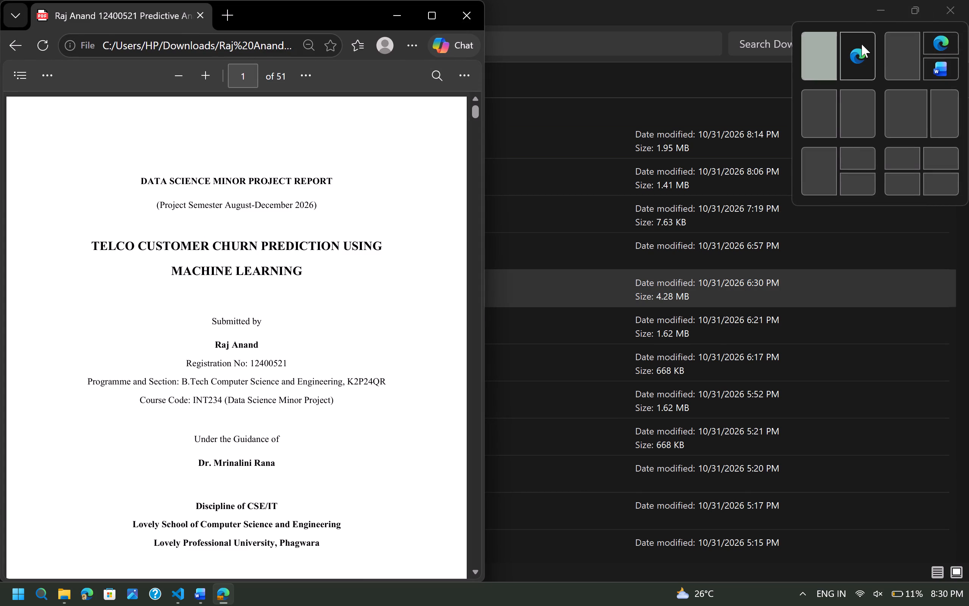
# Snap the sample report PDF above the Word report in a three-window layout and close the Downloads window.
pyautogui.moveTo(862, 44); pyautogui.dragTo(929, 53)
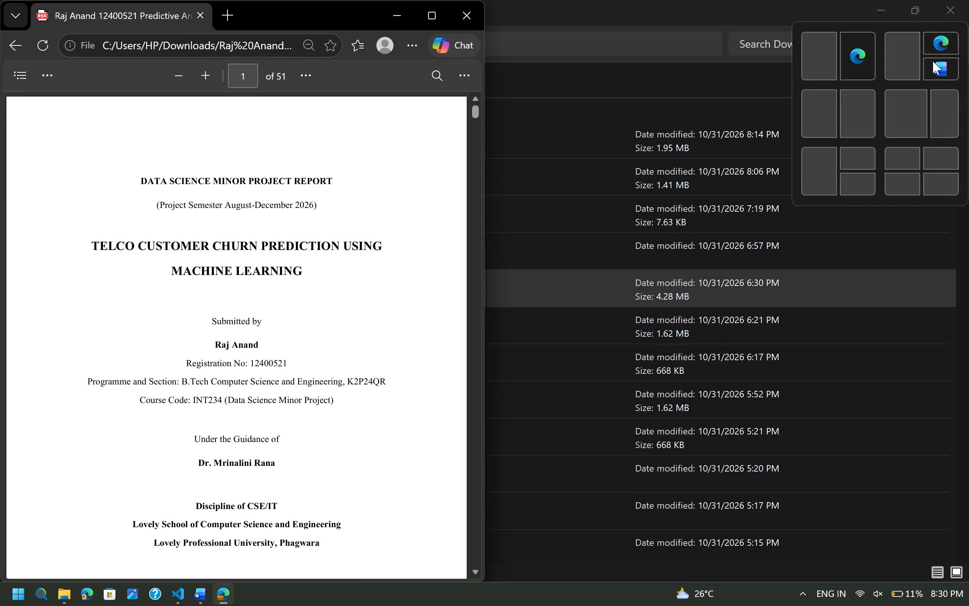
pyautogui.click(933, 64)
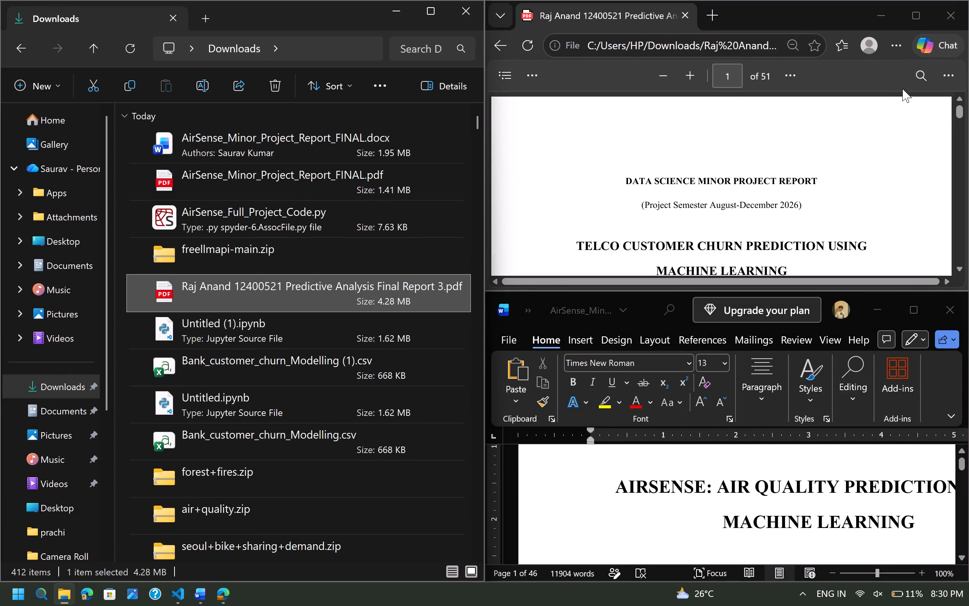
pyautogui.click(467, 4)
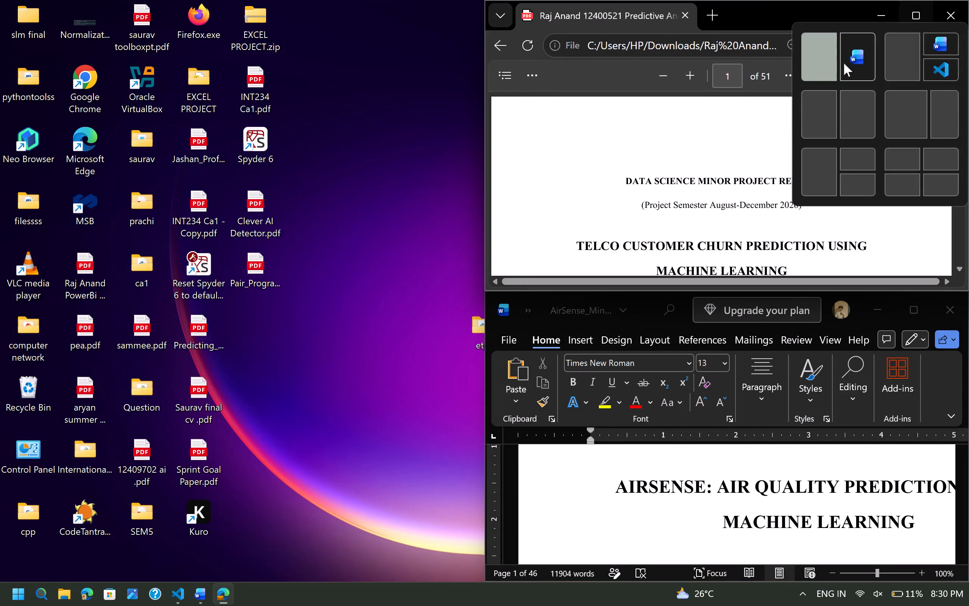
# Arrange the Telco Customer Churn reference PDF side by side with the AirSense report, each filling half the screen.
pyautogui.click(837, 68)
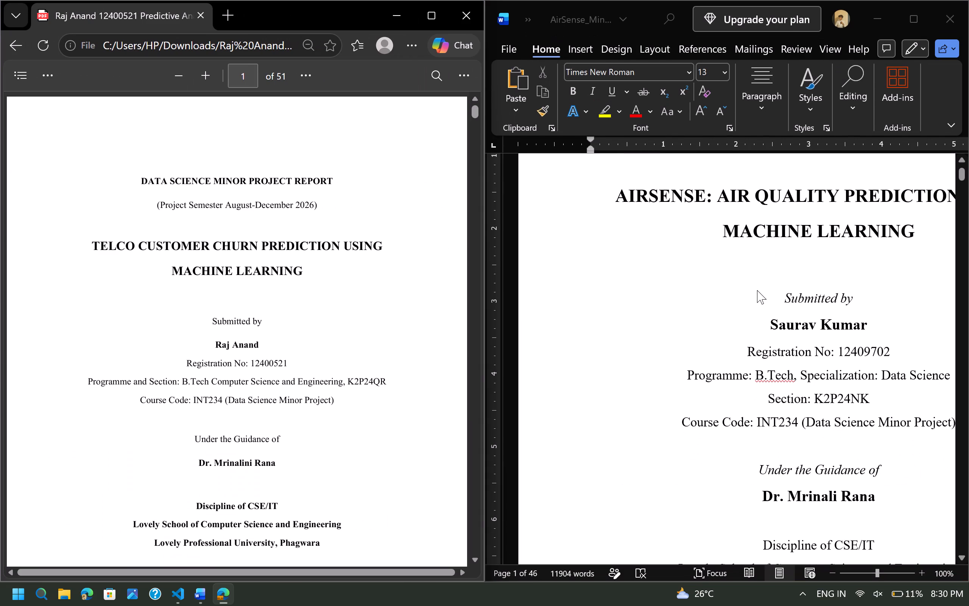
# Delete "AIRSENSE:" from the report title on the cover page so it starts with "AIR QUALITY PREDICTION".
pyautogui.hscroll(-1, 757, 290)
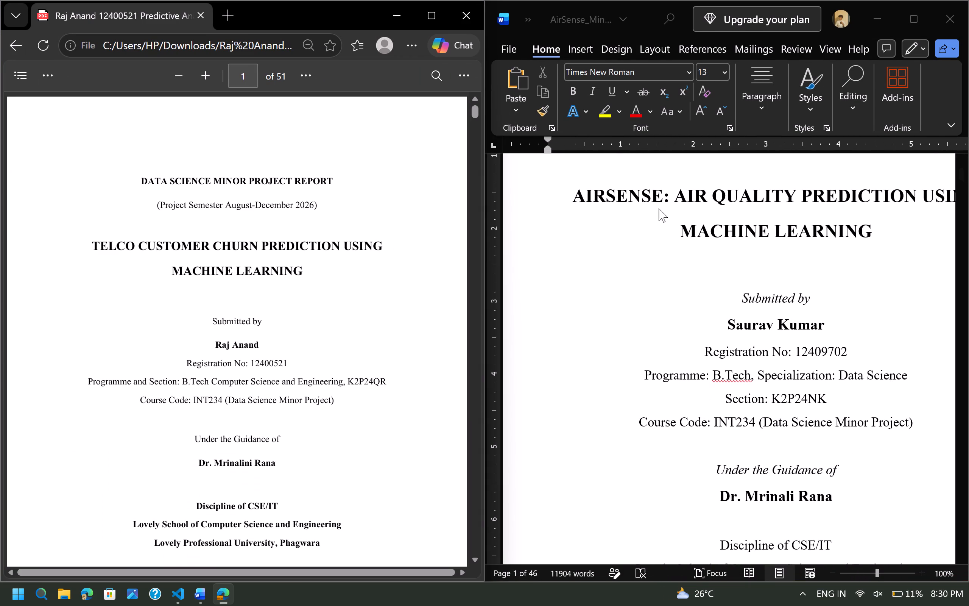
pyautogui.click(671, 196)
pyautogui.scroll(4, 671, 196)
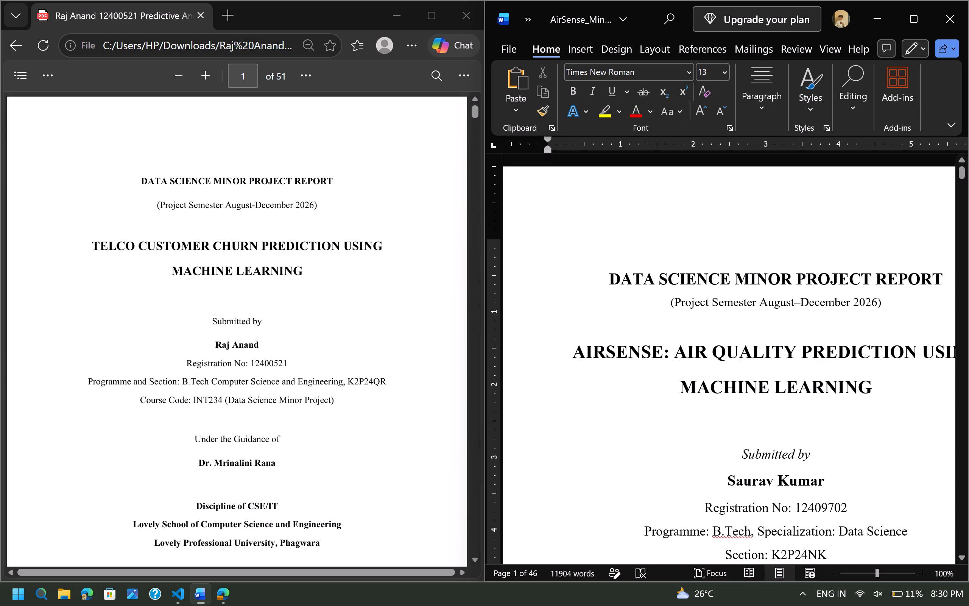
pyautogui.scroll(-1, 673, 272)
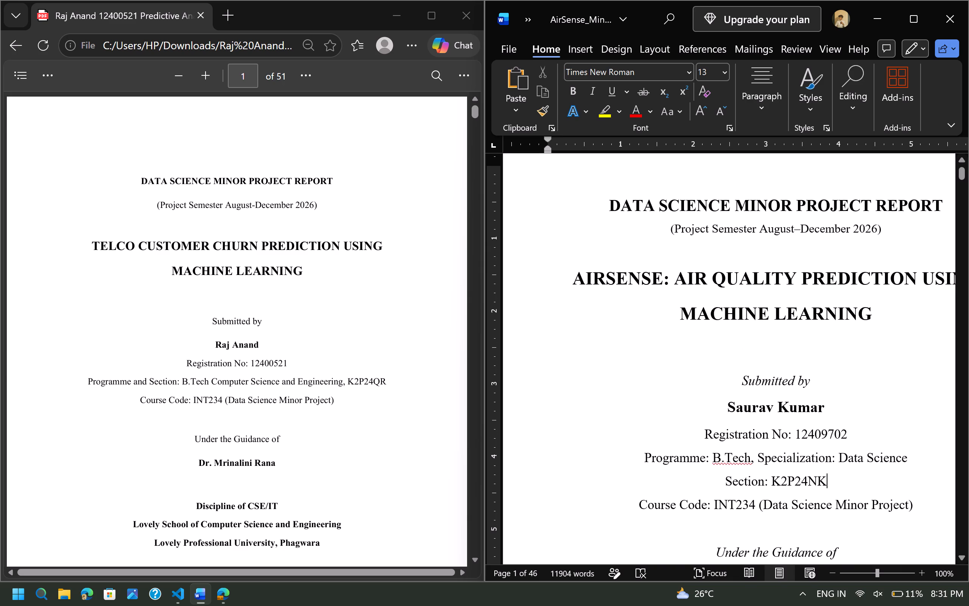
pyautogui.click(665, 280)
pyautogui.press('Right')
pyautogui.press('BackSpace')
pyautogui.press('BackSpace')
pyautogui.press('BackSpace')
pyautogui.press('BackSpace')
pyautogui.press('BackSpace')
pyautogui.press('BackSpace')
pyautogui.press('BackSpace')
pyautogui.press('BackSpace')
pyautogui.press('BackSpace')
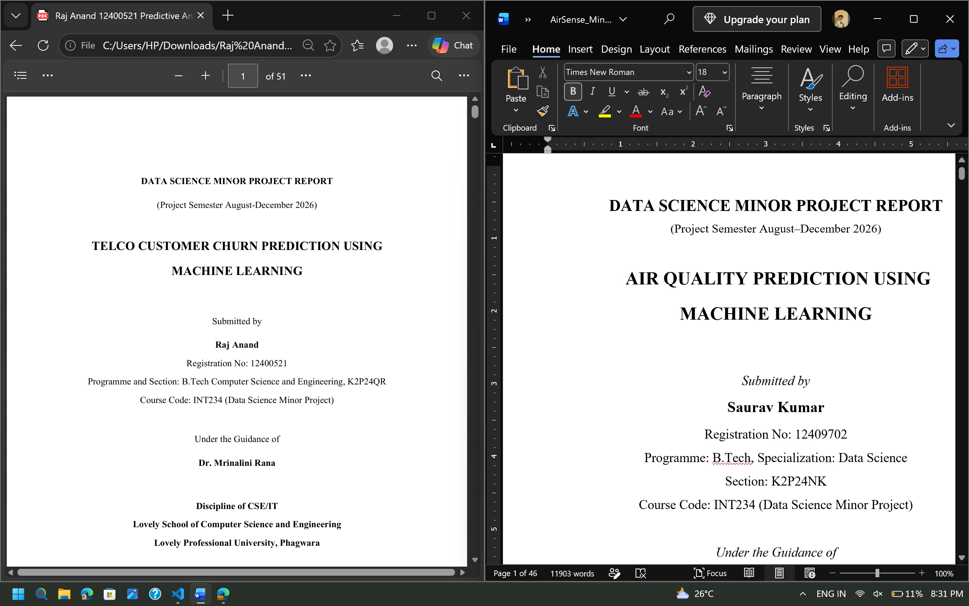
# Replace the programme and specialization details on the cover page with "B.Tech Computer Science and Engineering", matching the reference PDF.
pyautogui.scroll(-1, 740, 340)
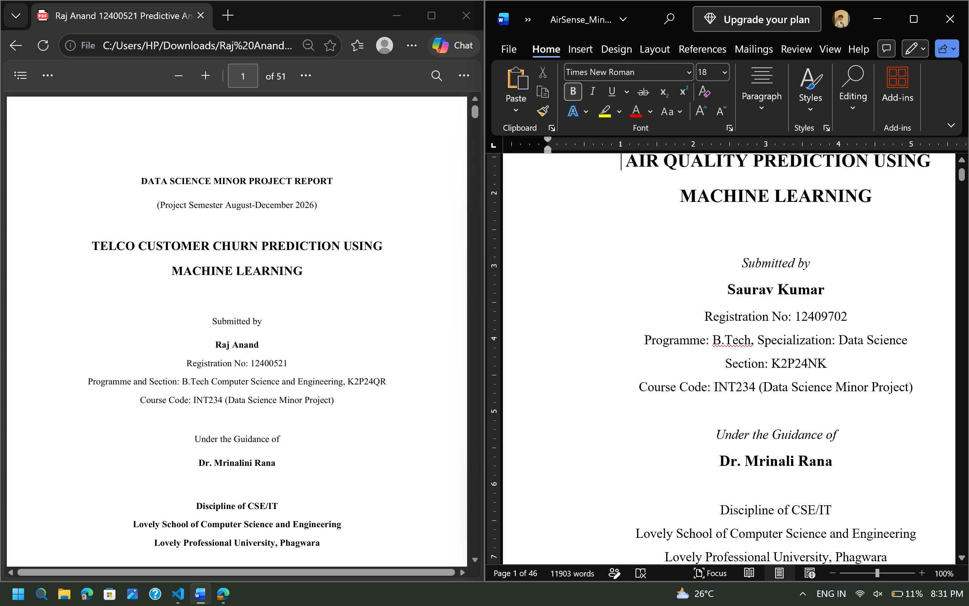
pyautogui.scroll(-1, 740, 340)
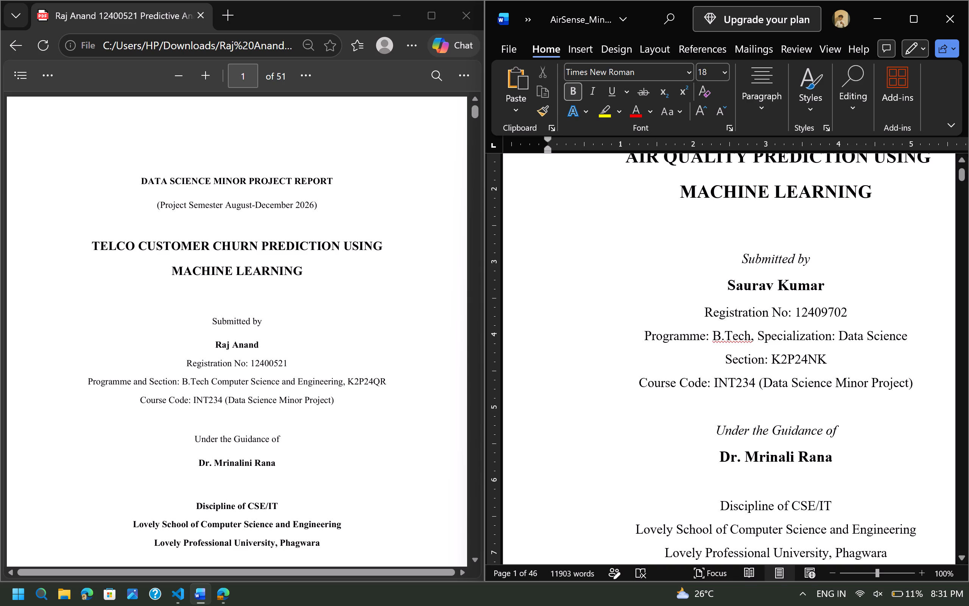
pyautogui.click(908, 338)
pyautogui.press('BackSpace')
pyautogui.press('BackSpace')
pyautogui.press('BackSpace')
pyautogui.press('BackSpace')
pyautogui.press('BackSpace')
pyautogui.press('BackSpace')
pyautogui.press('BackSpace')
pyautogui.press('BackSpace')
pyautogui.press('BackSpace')
pyautogui.press('BackSpace')
pyautogui.press('BackSpace')
pyautogui.press('BackSpace')
pyautogui.press('BackSpace')
pyautogui.press('BackSpace')
pyautogui.press('BackSpace')
pyautogui.press('BackSpace')
pyautogui.press('BackSpace')
pyautogui.press('BackSpace')
pyautogui.press('BackSpace')
pyautogui.press('BackSpace')
pyautogui.press('BackSpace')
pyautogui.press('BackSpace')
pyautogui.press('BackSpace')
pyautogui.press('BackSpace')
pyautogui.press('BackSpace')
pyautogui.press('BackSpace')
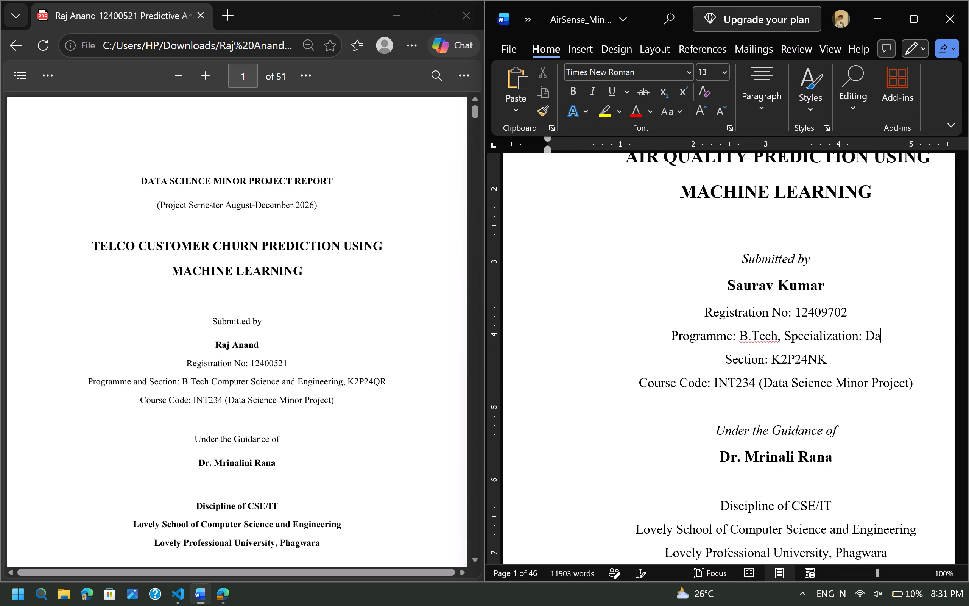
pyautogui.press('BackSpace')
pyautogui.press('BackSpace')
pyautogui.press('BackSpace')
pyautogui.press('BackSpace')
pyautogui.press('space')
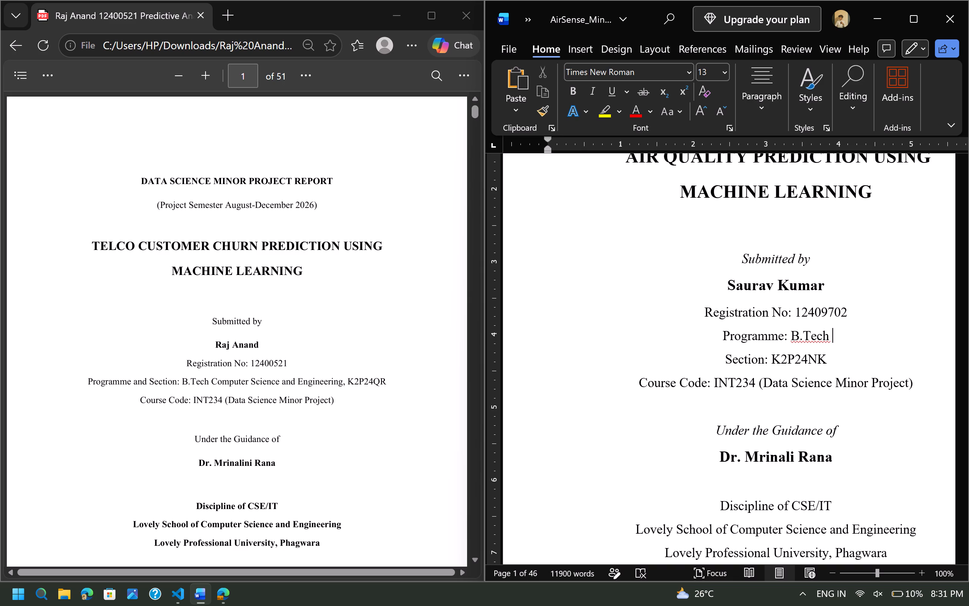
pyautogui.press('c')
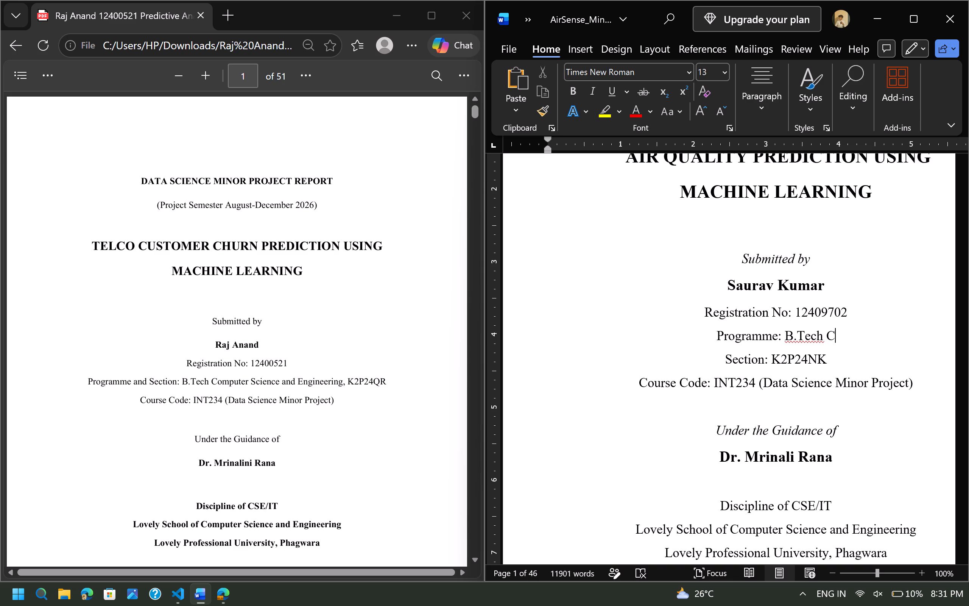
pyautogui.write('omputer')
pyautogui.press('space')
pyautogui.write('Sc')
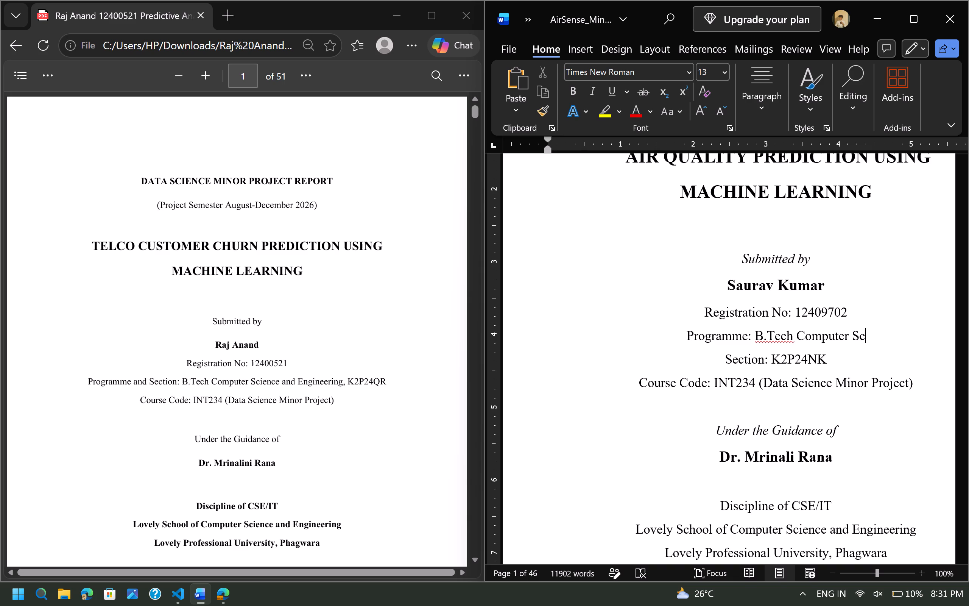
pyautogui.write('ience')
pyautogui.press('space')
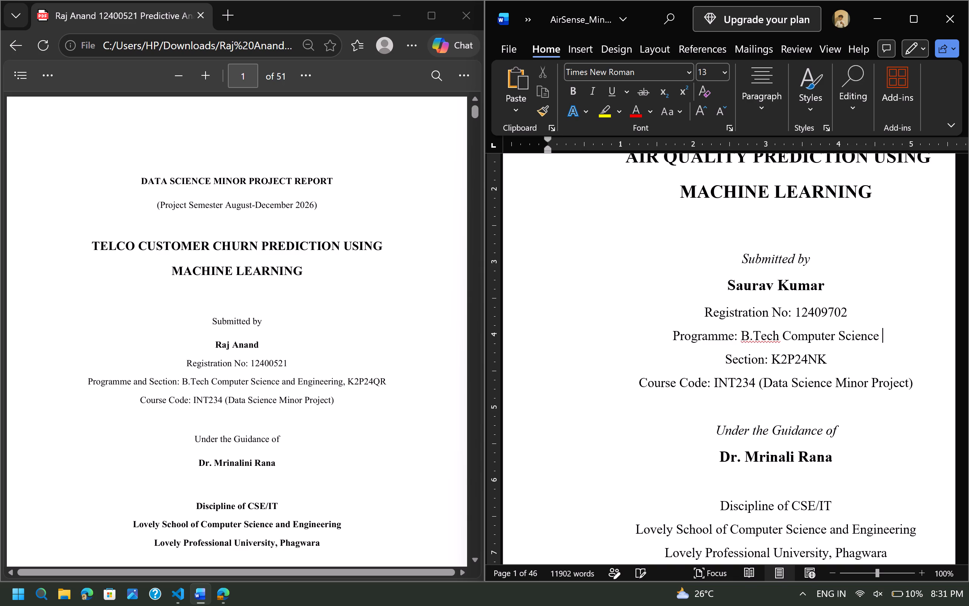
pyautogui.write('and')
pyautogui.press('space')
pyautogui.write('En')
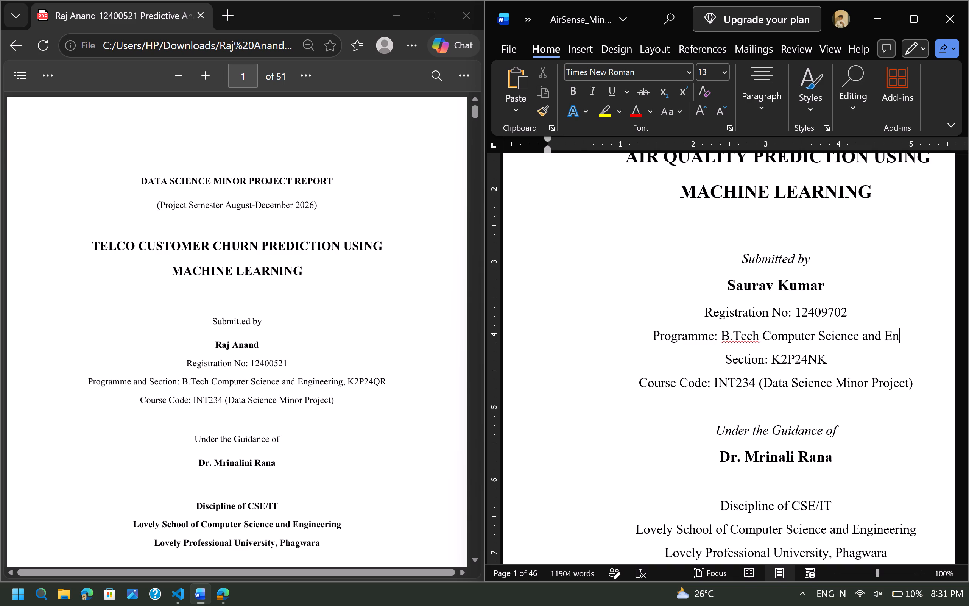
pyautogui.press('g')
pyautogui.write('ineering')
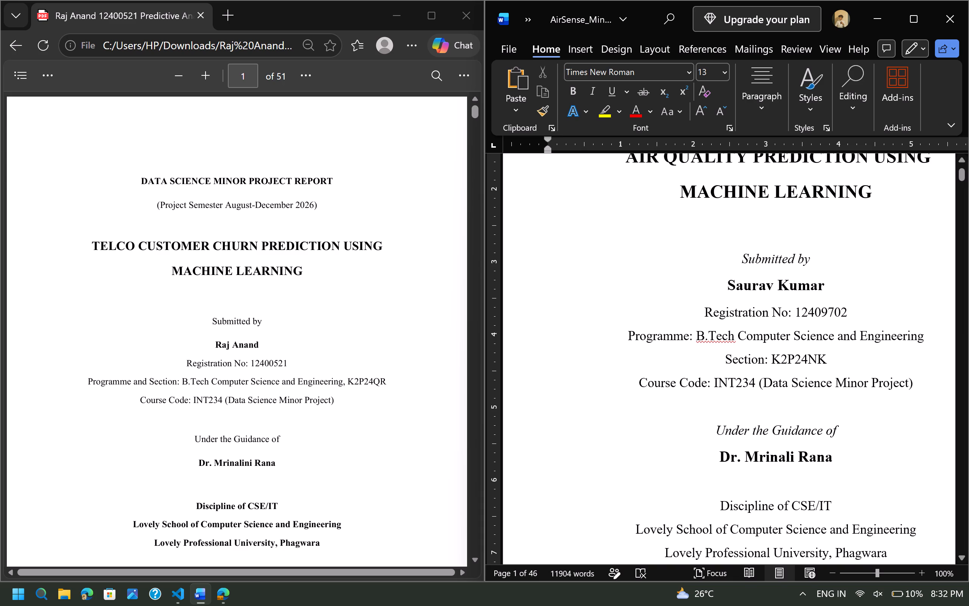
# On the Certificate page, replace the supervisor designation placeholder with "Assistant Professor", as in the reference PDF's certificate.
pyautogui.scroll(-2, 862, 393)
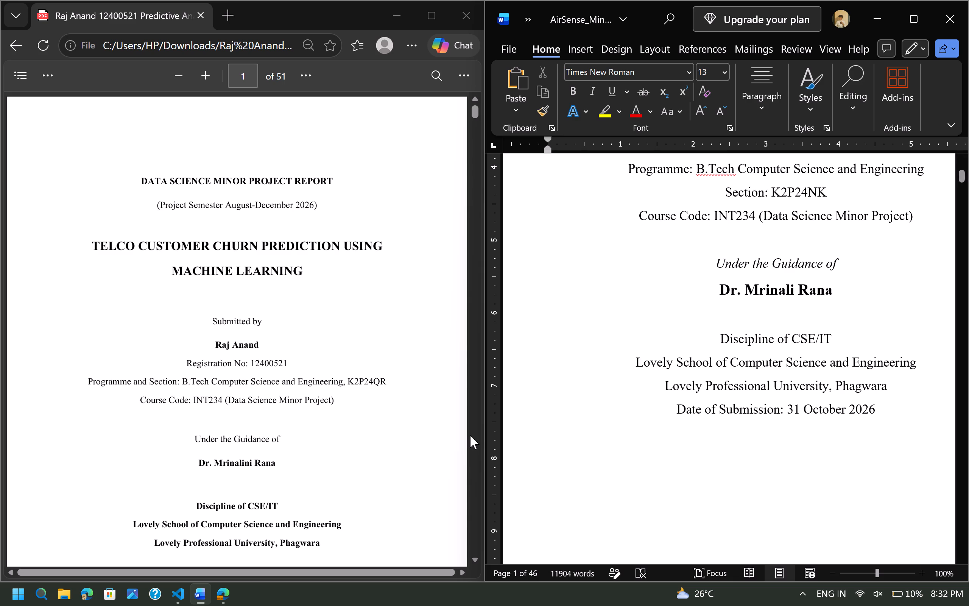
pyautogui.scroll(-1, 420, 447)
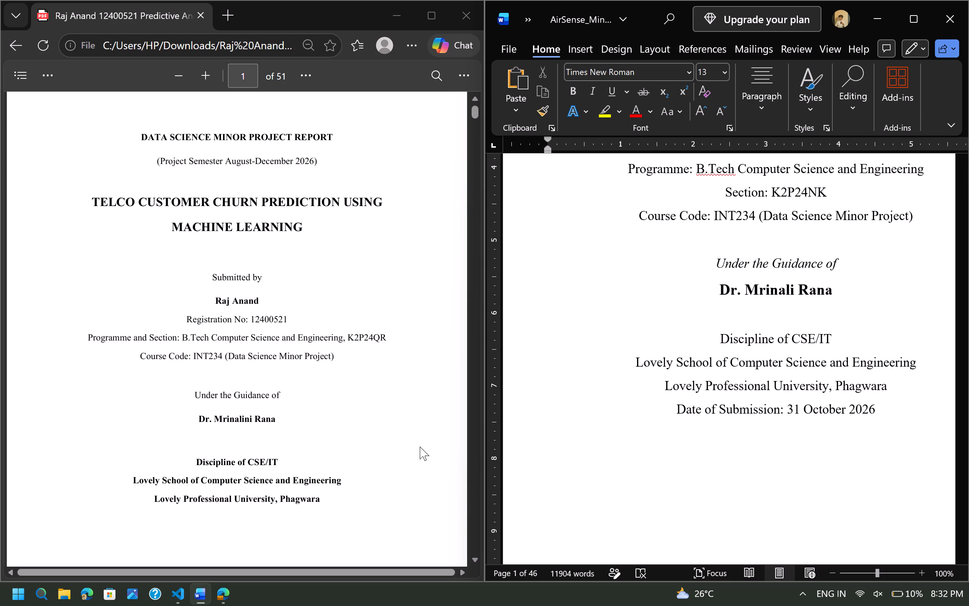
pyautogui.scroll(-1, 420, 447)
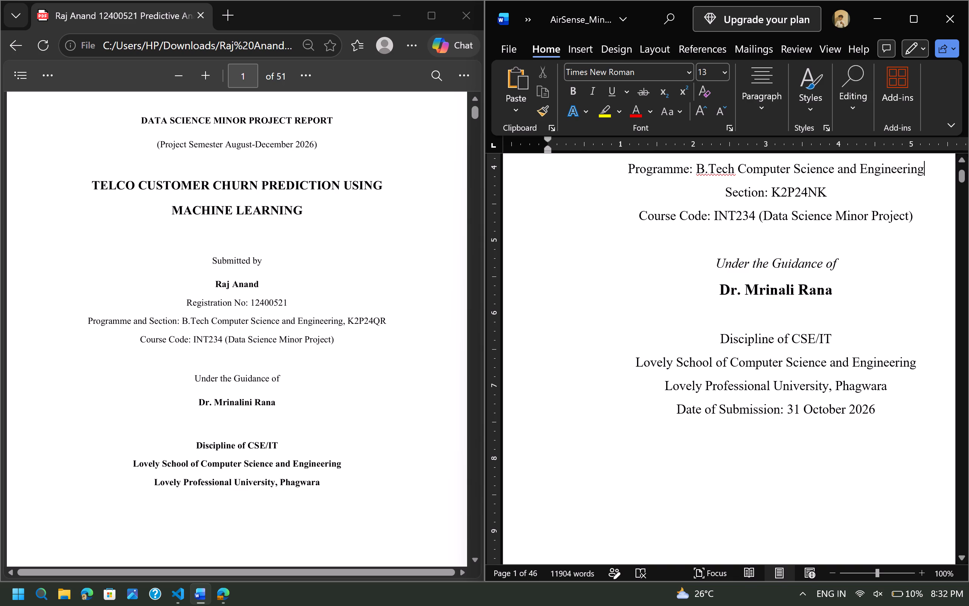
pyautogui.scroll(-1, 880, 420)
pyautogui.scroll(-2, 518, 457)
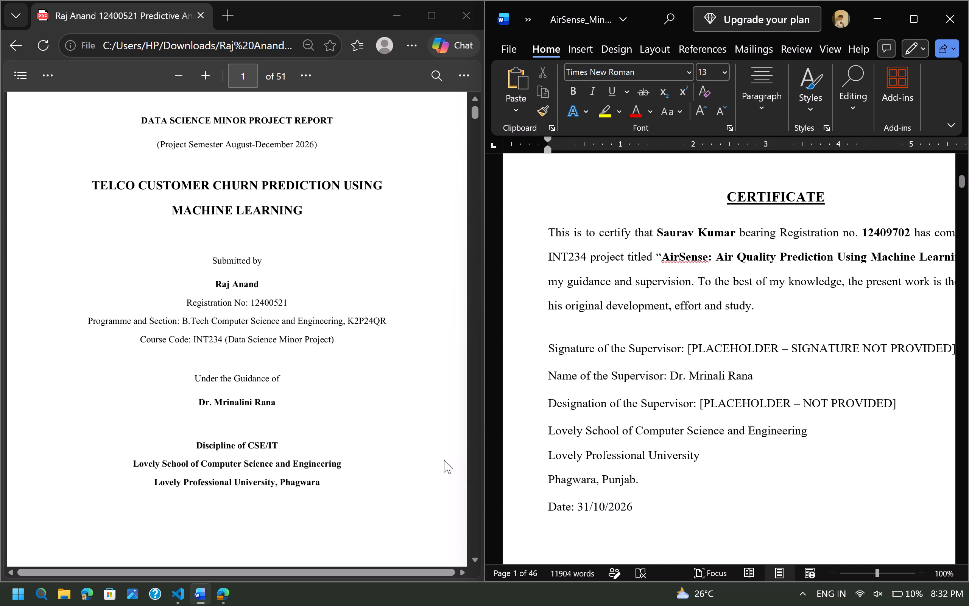
pyautogui.scroll(-4, 439, 461)
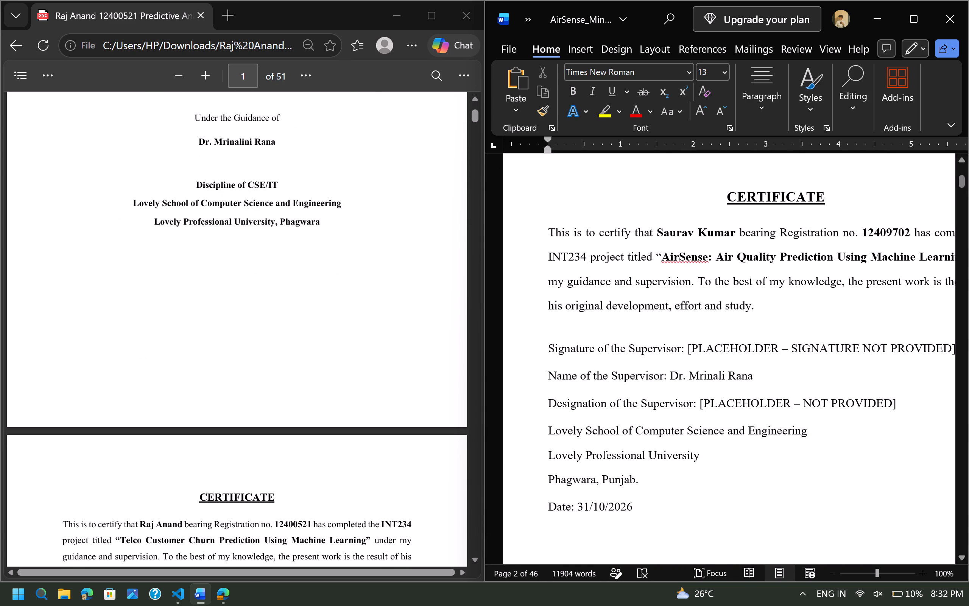
pyautogui.scroll(-2, 722, 431)
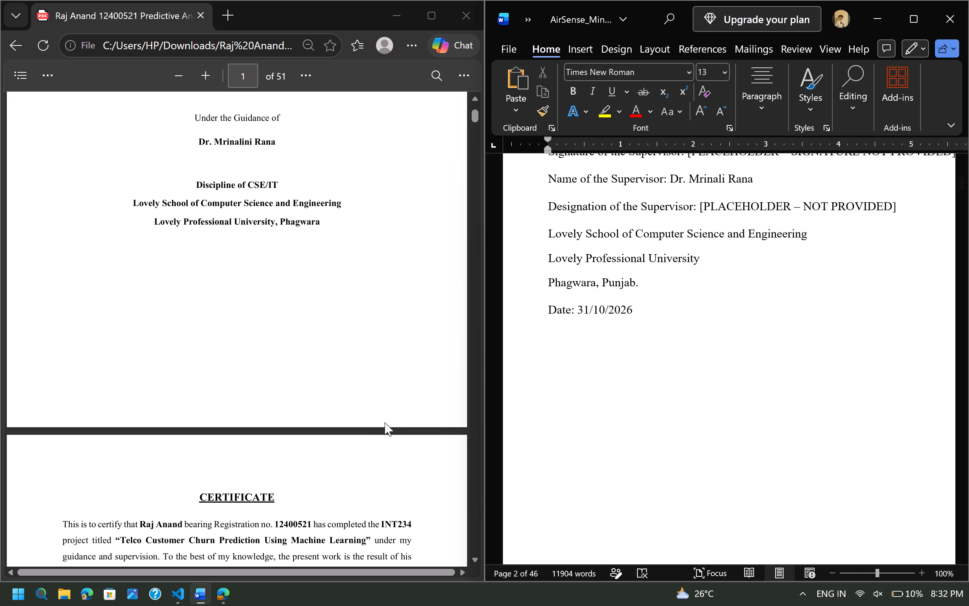
pyautogui.scroll(-3, 398, 417)
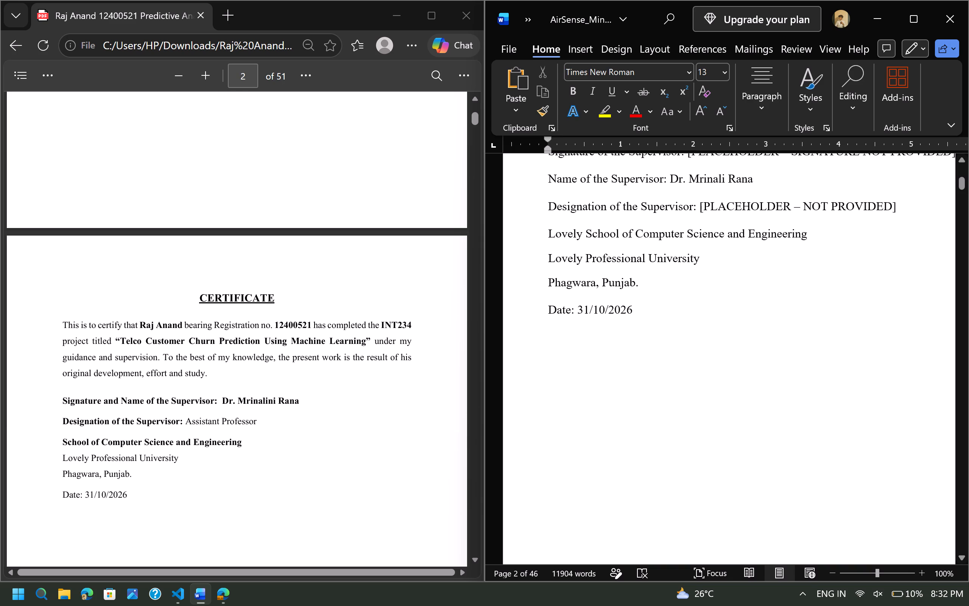
pyautogui.click(901, 203)
pyautogui.press('BackSpace')
pyautogui.press('BackSpace')
pyautogui.press('BackSpace')
pyautogui.press('BackSpace')
pyautogui.press('BackSpace')
pyautogui.press('BackSpace')
pyautogui.press('BackSpace')
pyautogui.press('BackSpace')
pyautogui.press('BackSpace')
pyautogui.press('BackSpace')
pyautogui.press('BackSpace')
pyautogui.press('BackSpace')
pyautogui.press('BackSpace')
pyautogui.press('BackSpace')
pyautogui.press('BackSpace')
pyautogui.press('BackSpace')
pyautogui.press('BackSpace')
pyautogui.press('BackSpace')
pyautogui.press('BackSpace')
pyautogui.press('BackSpace')
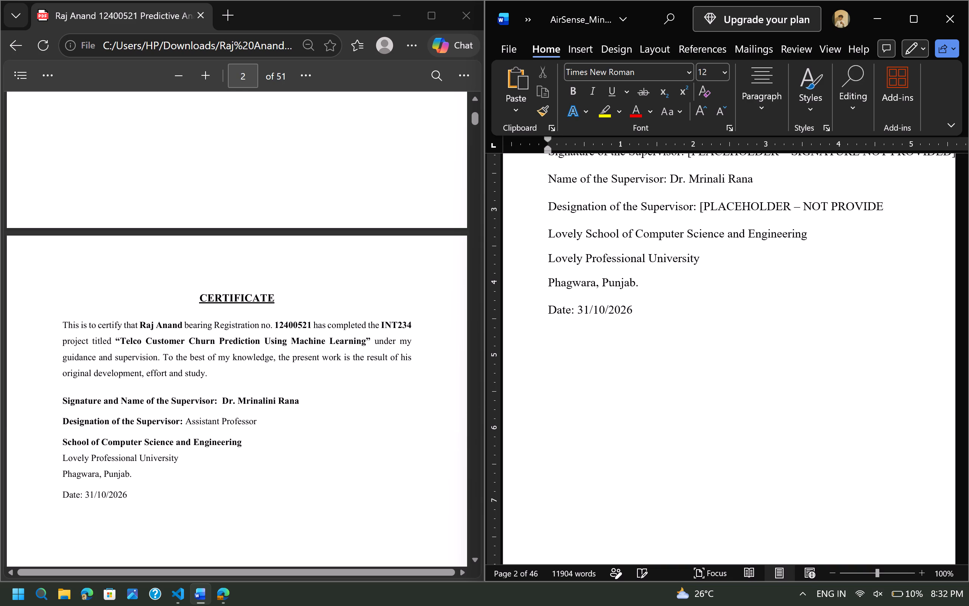
pyautogui.press('BackSpace')
pyautogui.press('BackSpace')
pyautogui.press('BackSpace')
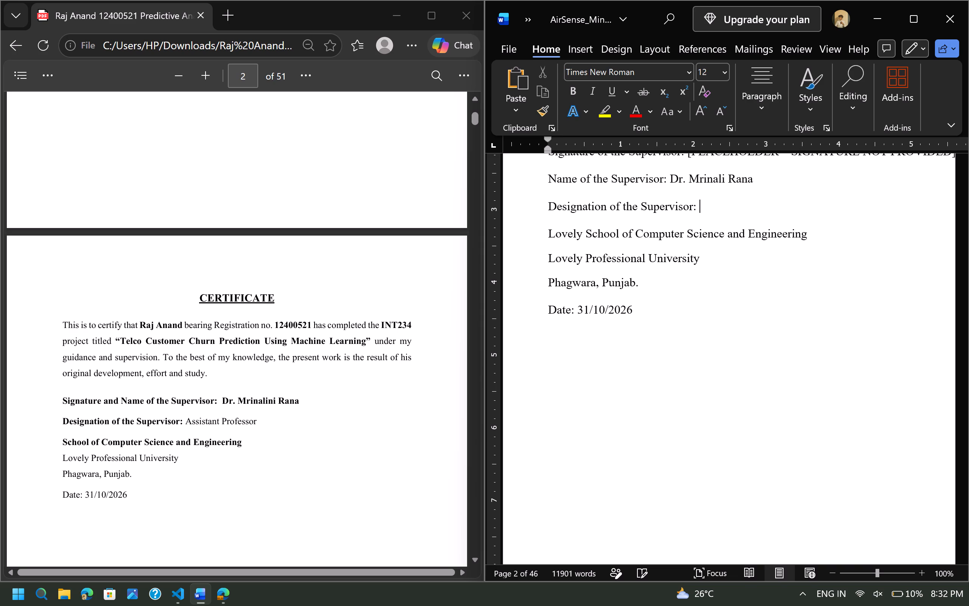
pyautogui.hotkey('shift', 'a')
pyautogui.write('ssi')
pyautogui.write('stant5')
pyautogui.press('space')
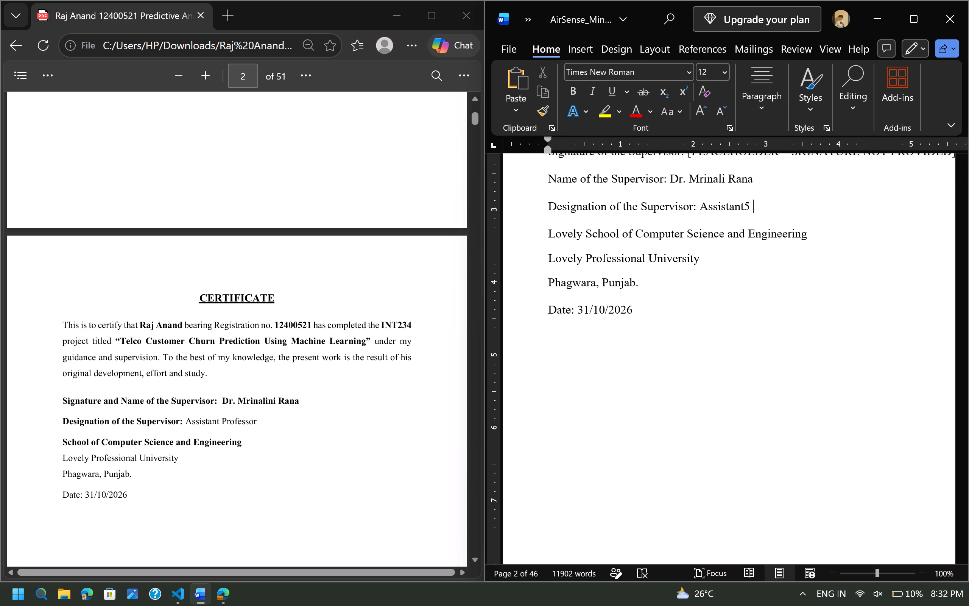
pyautogui.press('BackSpace')
pyautogui.press('BackSpace')
pyautogui.press('BackSpace')
pyautogui.press('BackSpace')
pyautogui.press('BackSpace')
pyautogui.write('ant')
pyautogui.press('space')
pyautogui.hotkey('shift', 'p')
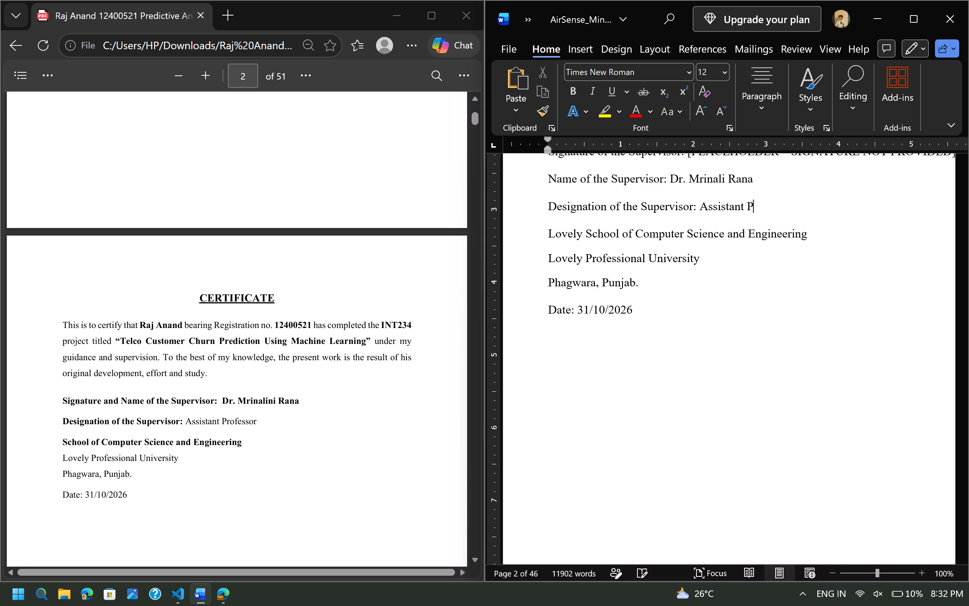
pyautogui.write('rof')
pyautogui.write('essor')
# Remove "Lovely" from the school line on the Certificate page, keeping "School of Computer Science and Engineering" on its own line.
pyautogui.click(584, 231)
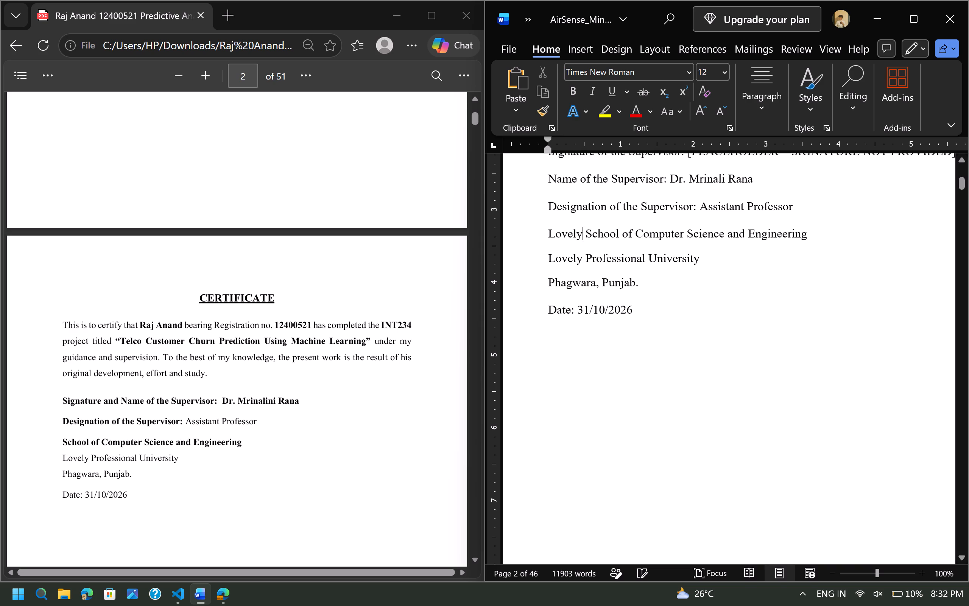
pyautogui.press('BackSpace')
pyautogui.press('BackSpace')
pyautogui.press('BackSpace')
pyautogui.press('BackSpace')
pyautogui.press('BackSpace')
pyautogui.press('BackSpace')
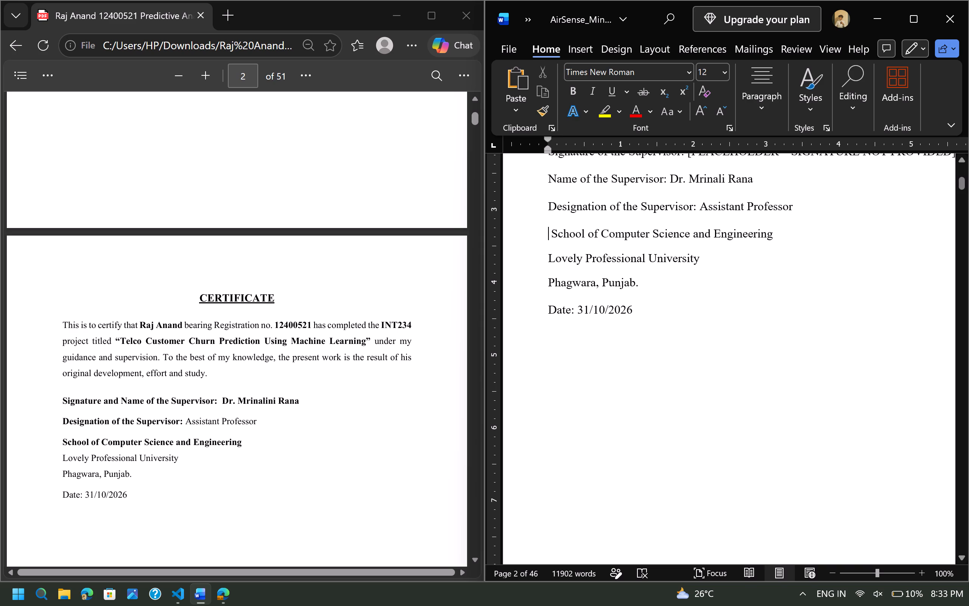
pyautogui.press('BackSpace')
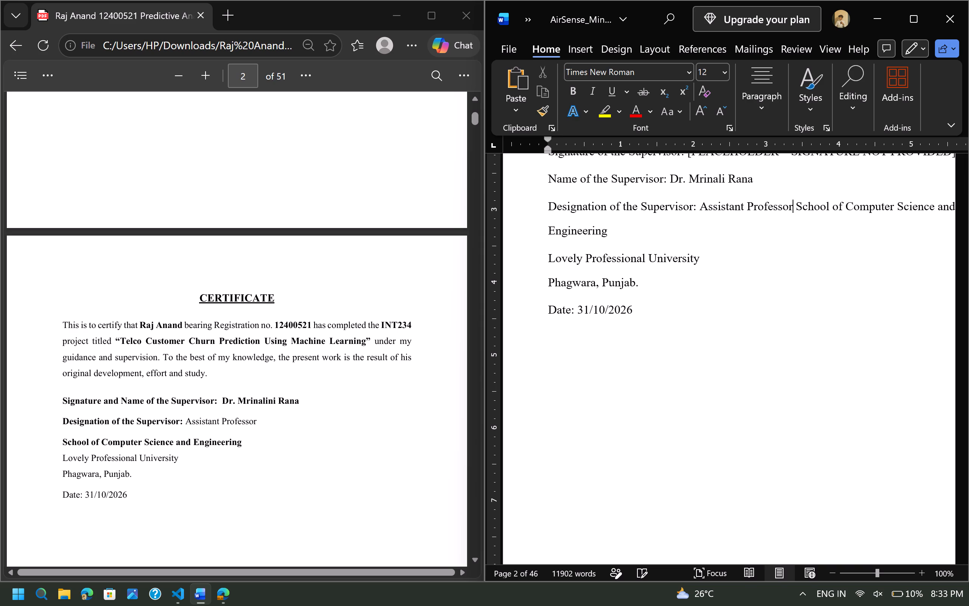
pyautogui.press('Return')
pyautogui.press('Right')
pyautogui.press('BackSpace')
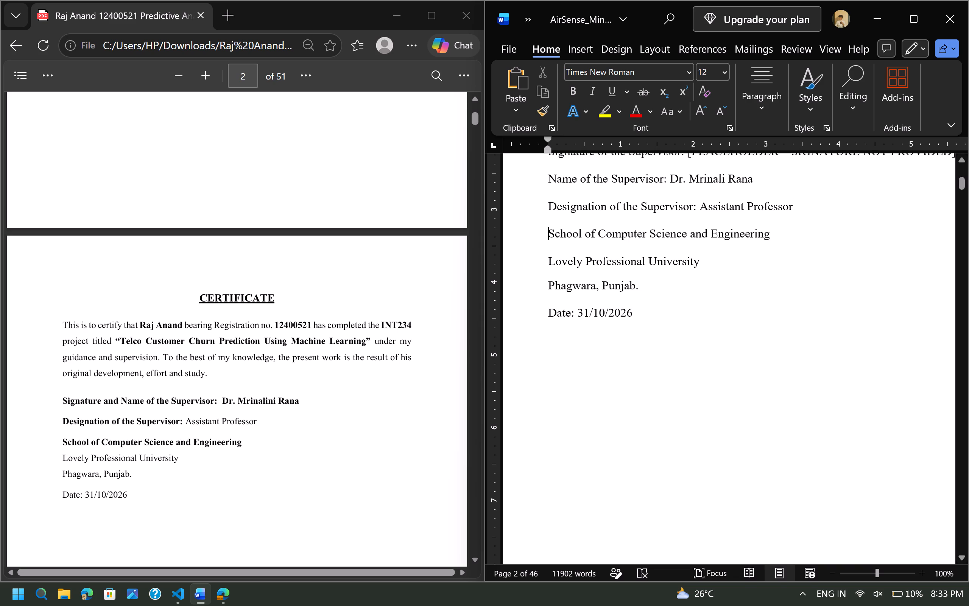
# Compare the Declaration and Acknowledgement pages of the report with the same pages in the reference PDF.
pyautogui.scroll(-4, 607, 296)
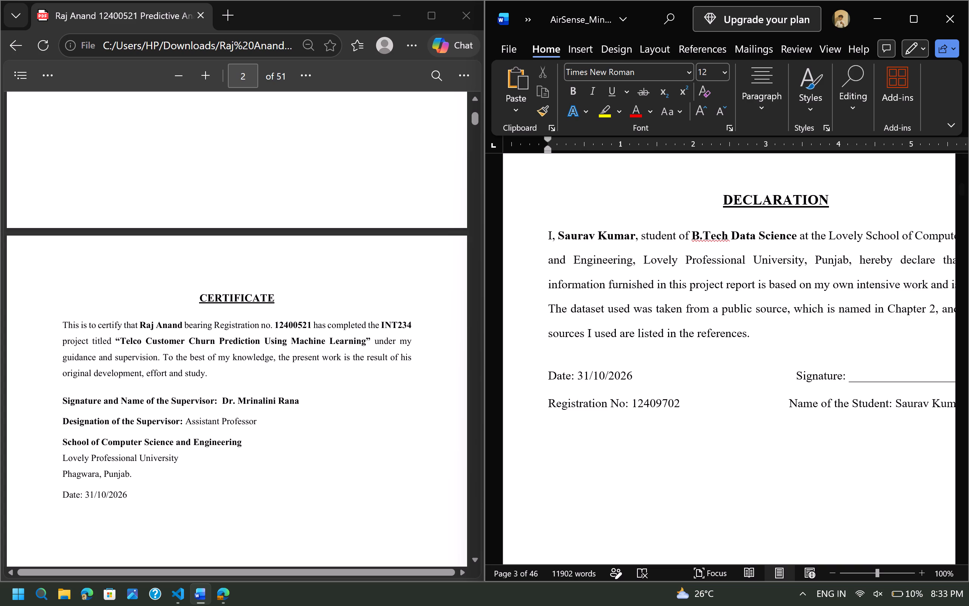
pyautogui.scroll(-3, 385, 351)
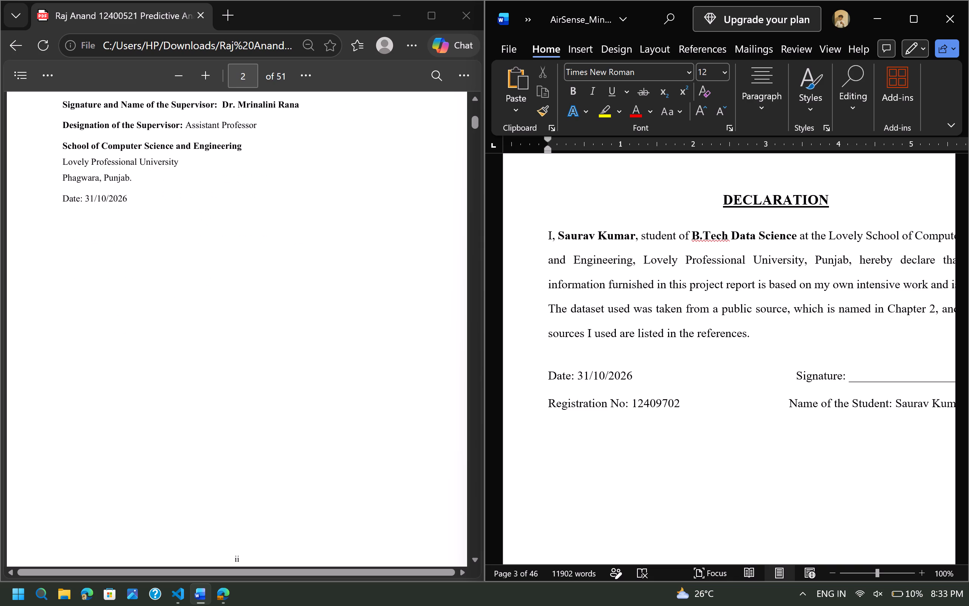
pyautogui.scroll(-4, 385, 351)
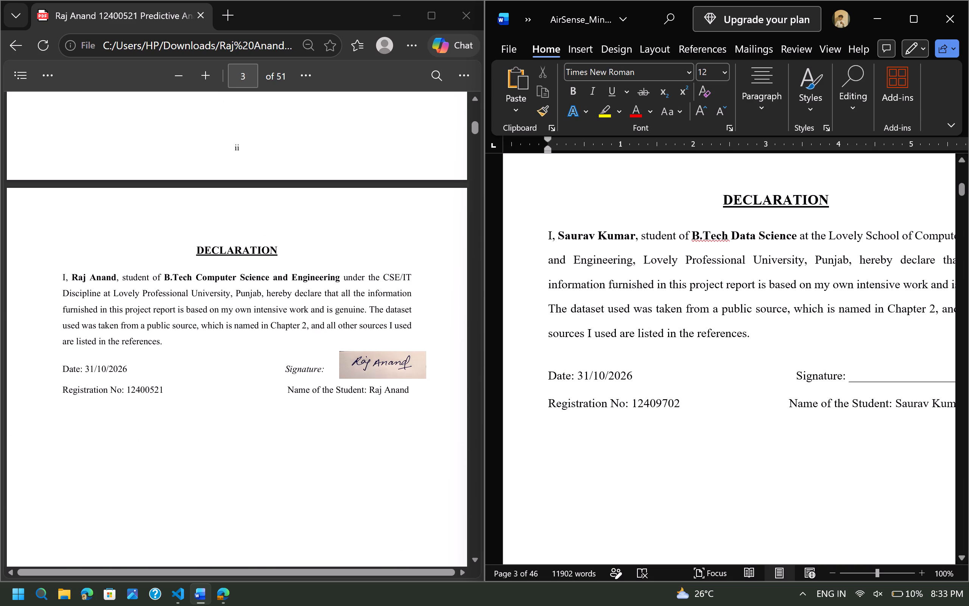
pyautogui.hscroll(-1, 759, 408)
pyautogui.keyDown('ctrl'); pyautogui.scroll(-2, 759, 408); pyautogui.keyUp('ctrl')
pyautogui.scroll(-2, 759, 408)
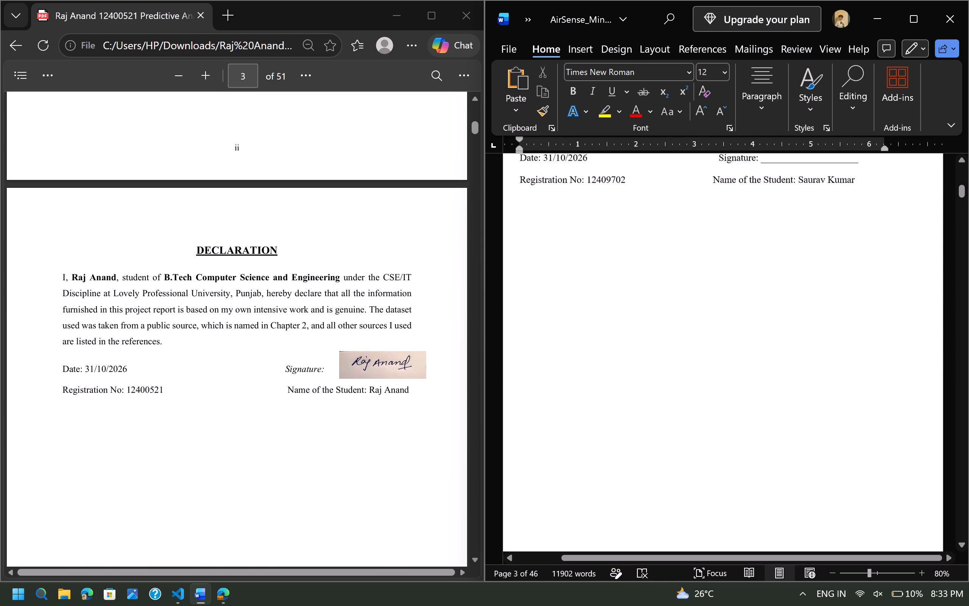
pyautogui.scroll(-2, 759, 408)
pyautogui.scroll(-2, 356, 415)
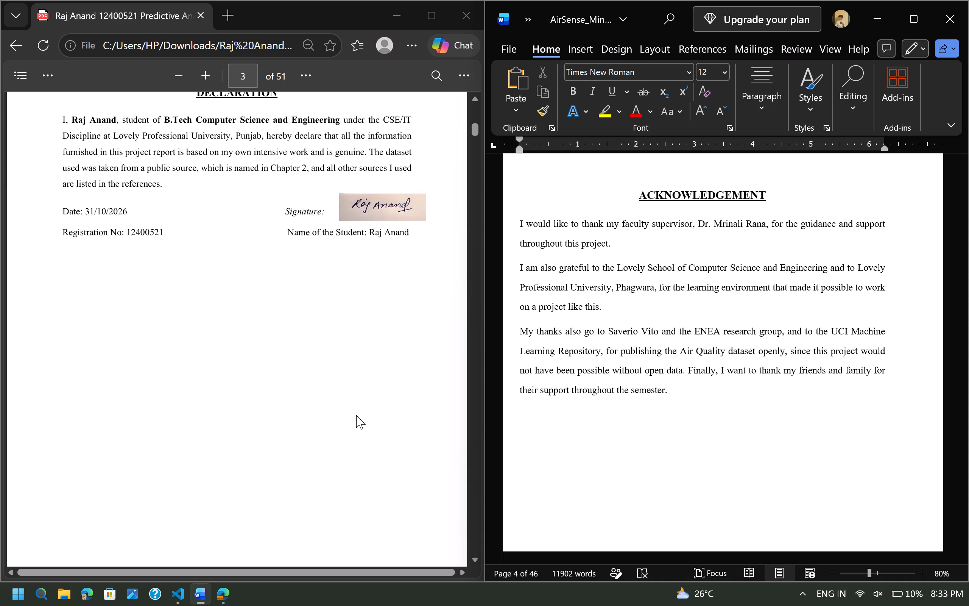
pyautogui.scroll(-5, 356, 415)
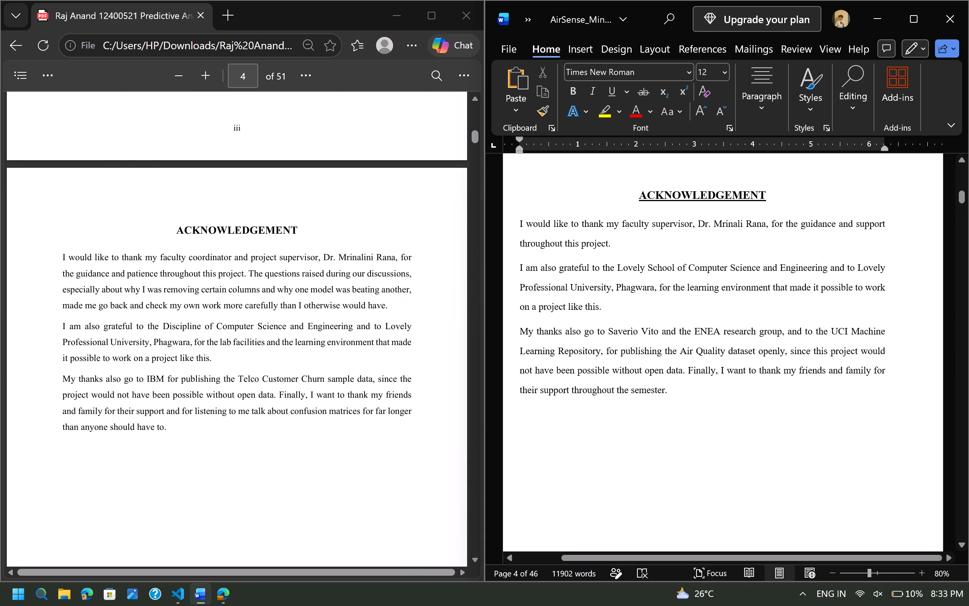
# Compare the report's table of contents, list of figures and list of tables with those in the reference PDF.
pyautogui.scroll(-4, 592, 433)
pyautogui.scroll(-3, 380, 402)
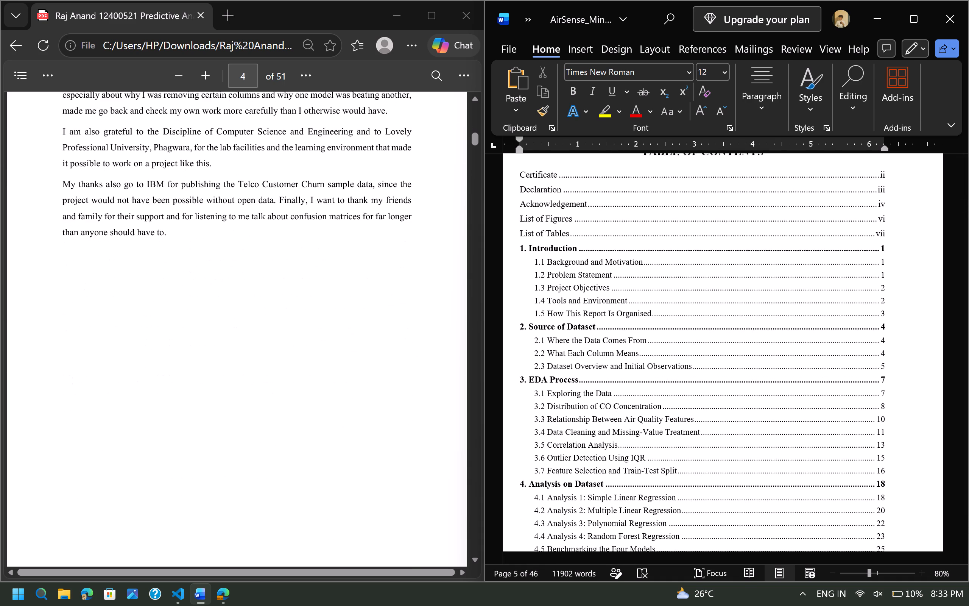
pyautogui.scroll(-10, 380, 402)
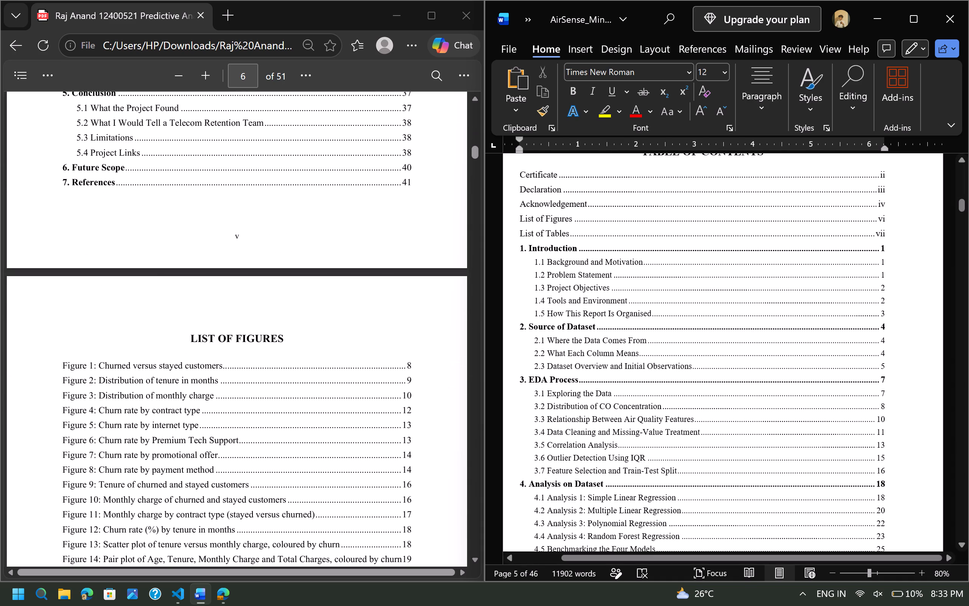
pyautogui.scroll(-4, 615, 434)
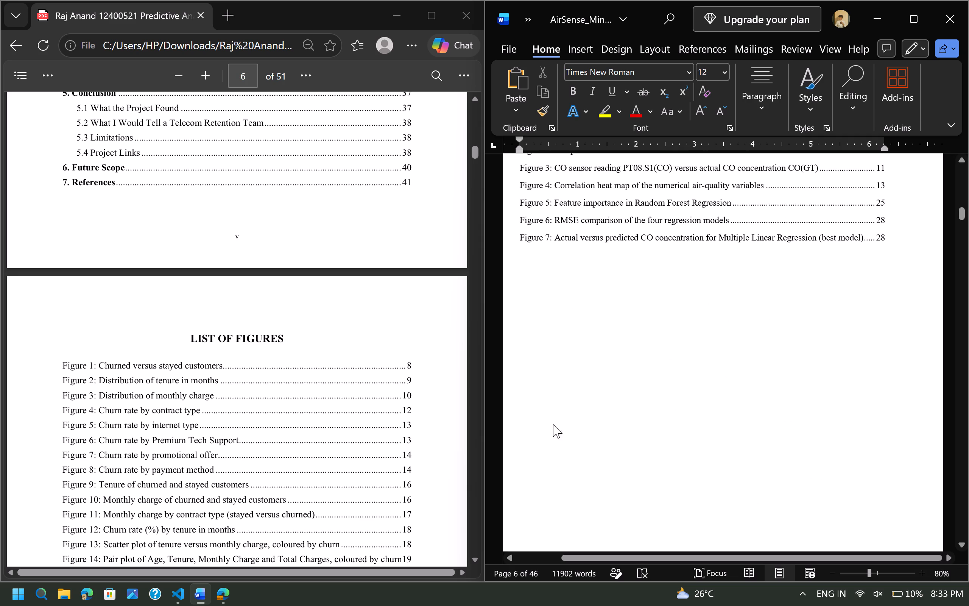
pyautogui.scroll(-3, 364, 433)
pyautogui.hscroll(-1, 364, 433)
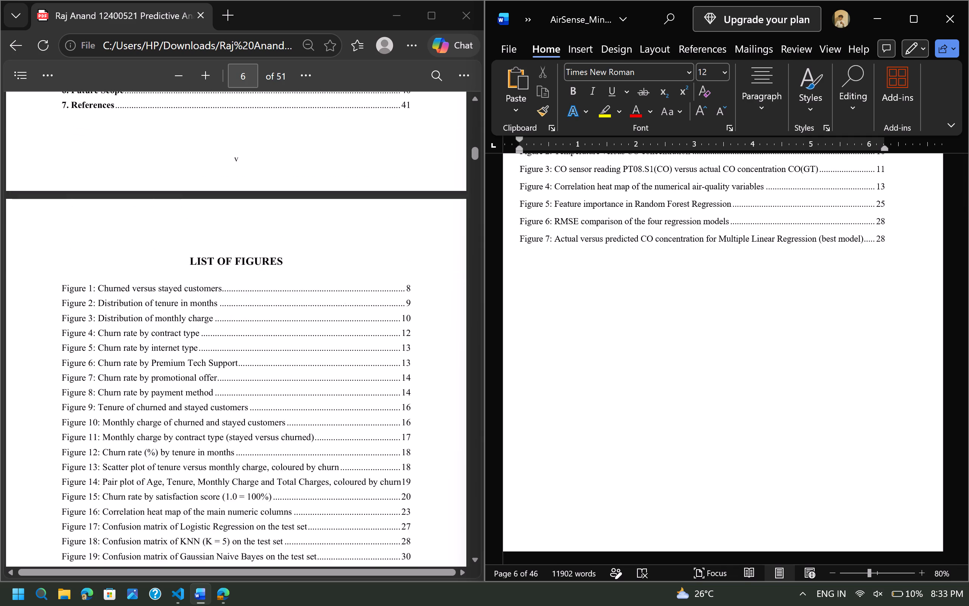
pyautogui.hscroll(-1, 364, 433)
pyautogui.scroll(-4, 364, 433)
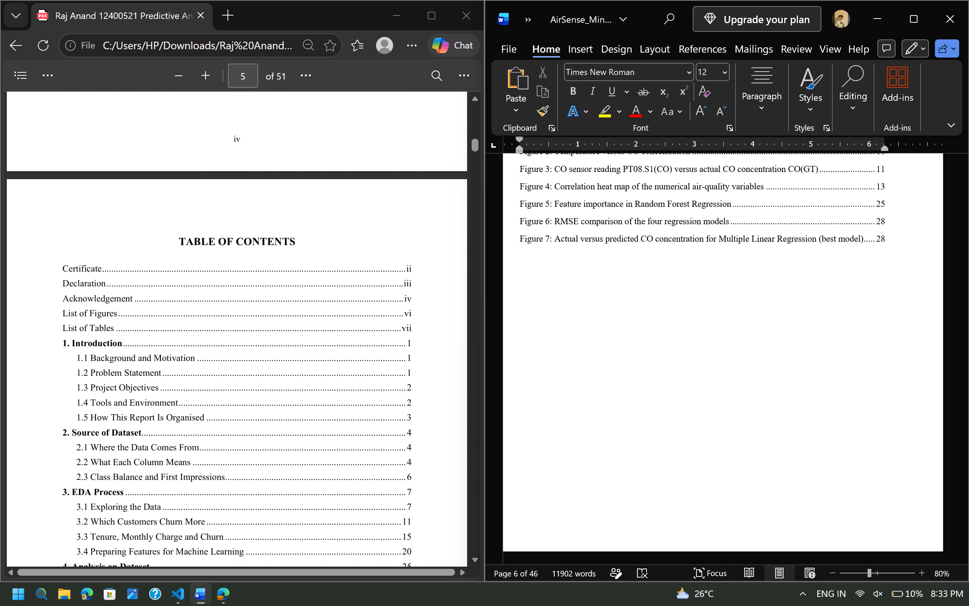
pyautogui.scroll(-8, 364, 433)
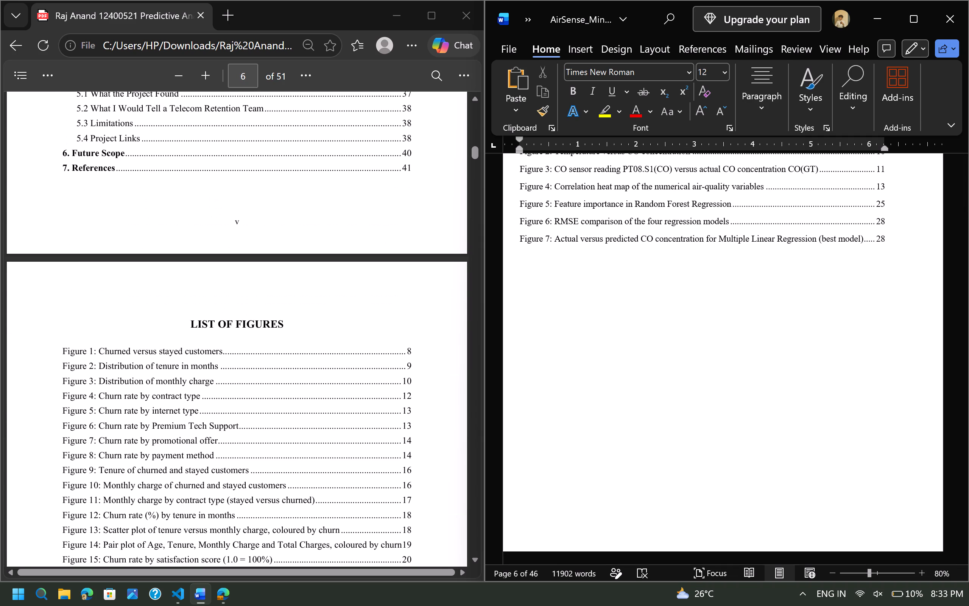
pyautogui.scroll(-3, 364, 433)
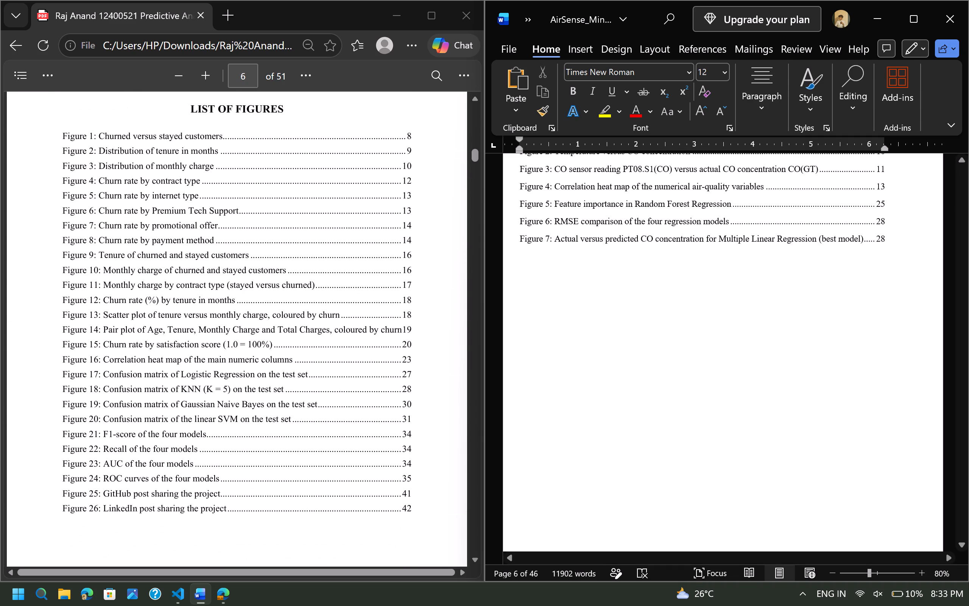
pyautogui.scroll(2, 673, 422)
pyautogui.scroll(-2, 673, 422)
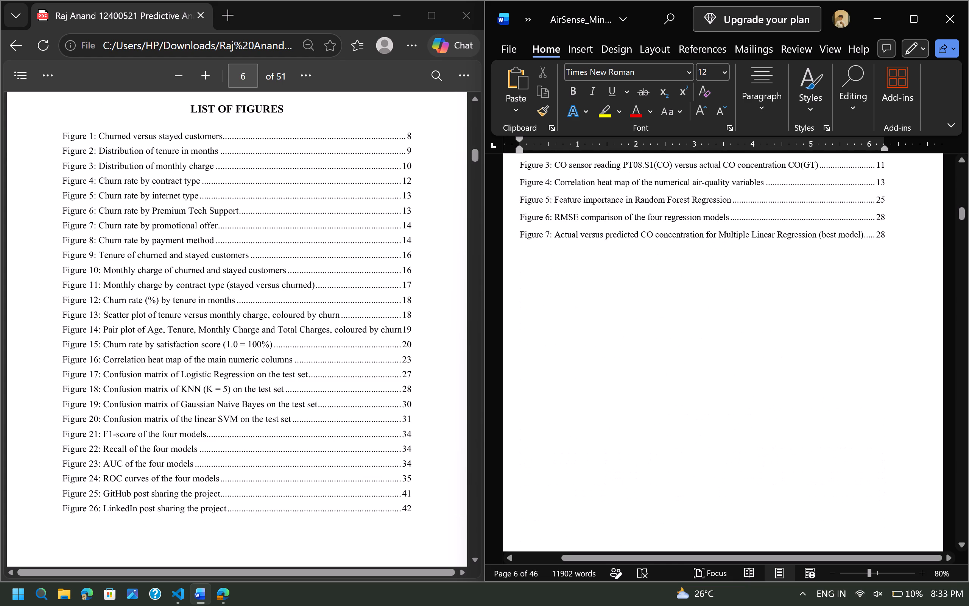
pyautogui.scroll(1, 673, 422)
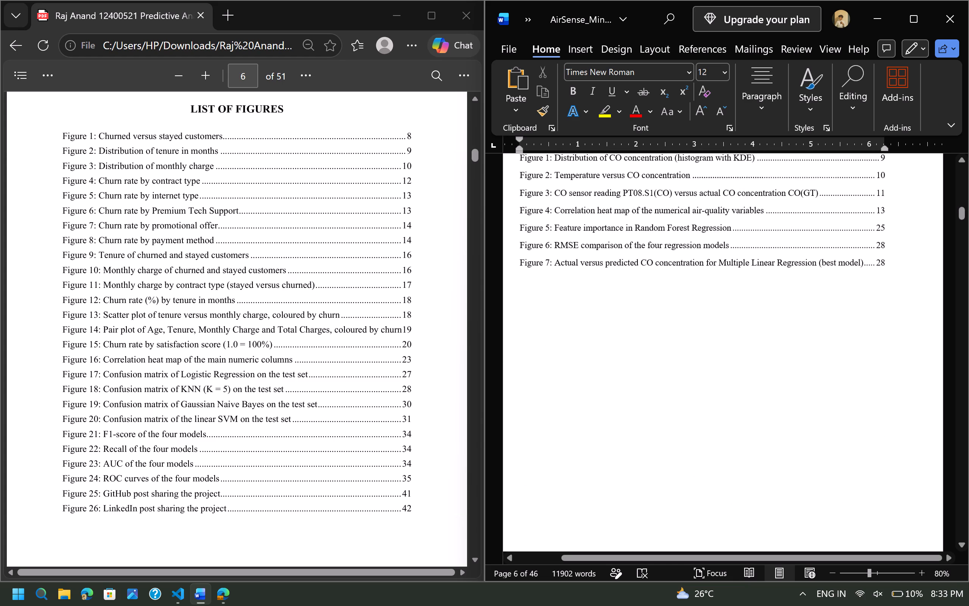
pyautogui.scroll(3, 673, 422)
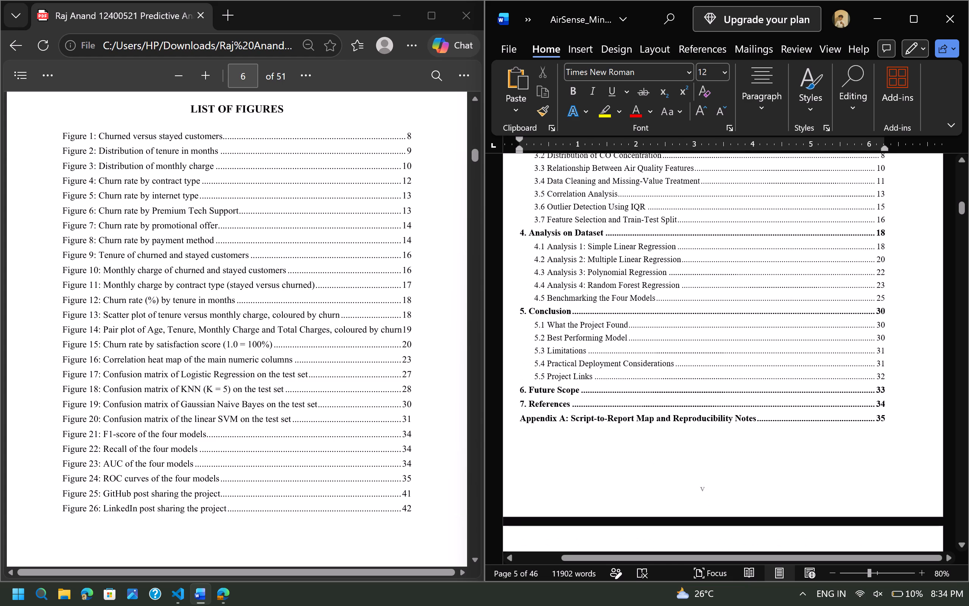
pyautogui.scroll(-2, 673, 422)
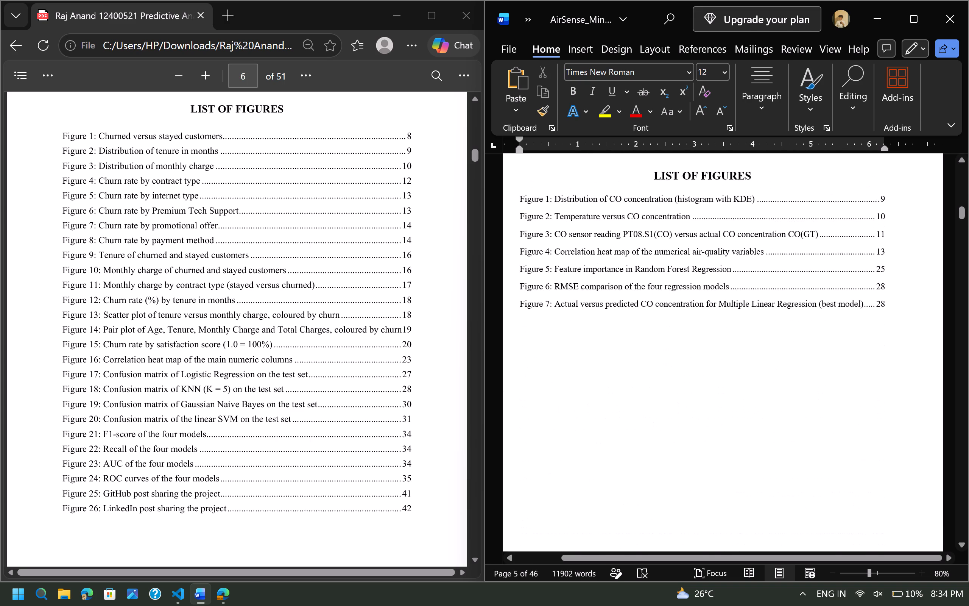
pyautogui.scroll(1, 673, 422)
pyautogui.scroll(-2, 351, 331)
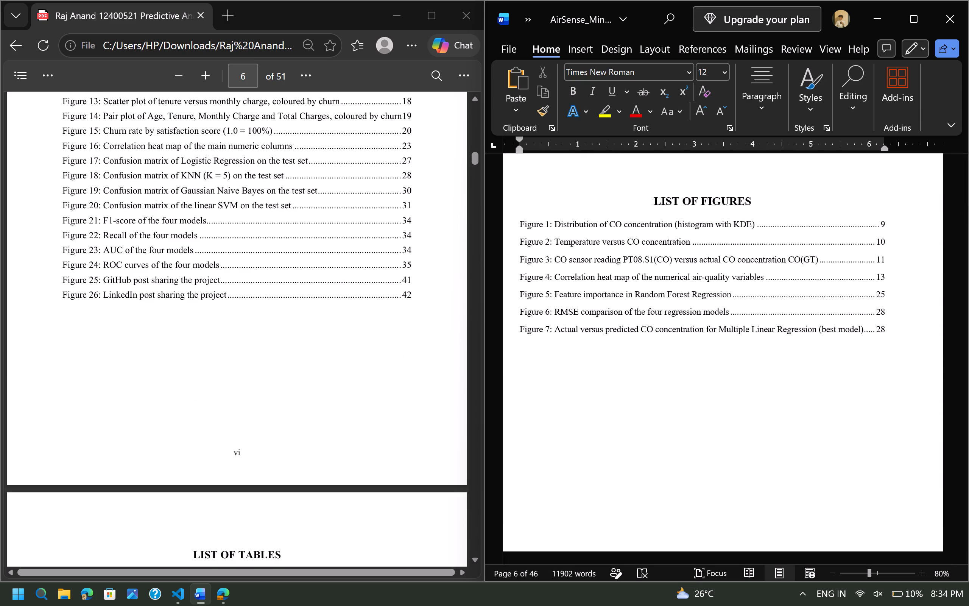
pyautogui.scroll(-4, 351, 331)
pyautogui.scroll(-2, 698, 397)
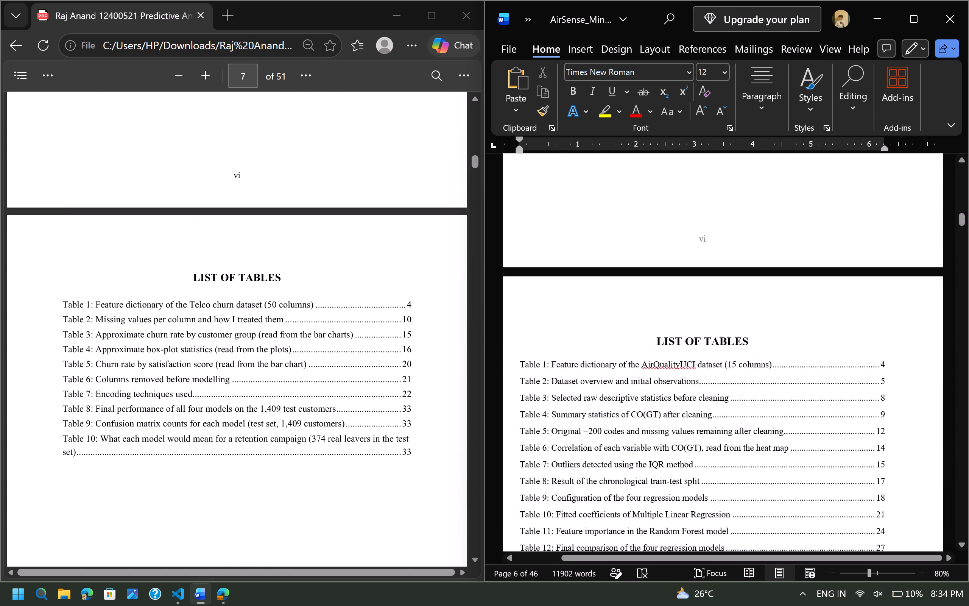
pyautogui.scroll(-3, 698, 397)
pyautogui.scroll(-2, 403, 377)
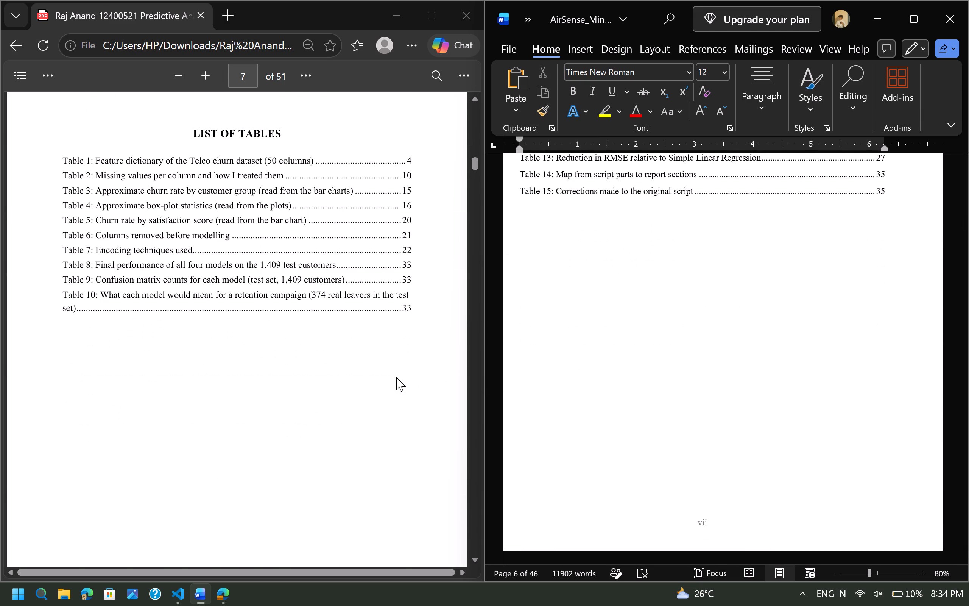
# Review the report's body from the Introduction to the start of Chapter 4, checking the opening pages against the reference PDF.
pyautogui.scroll(-7, 314, 372)
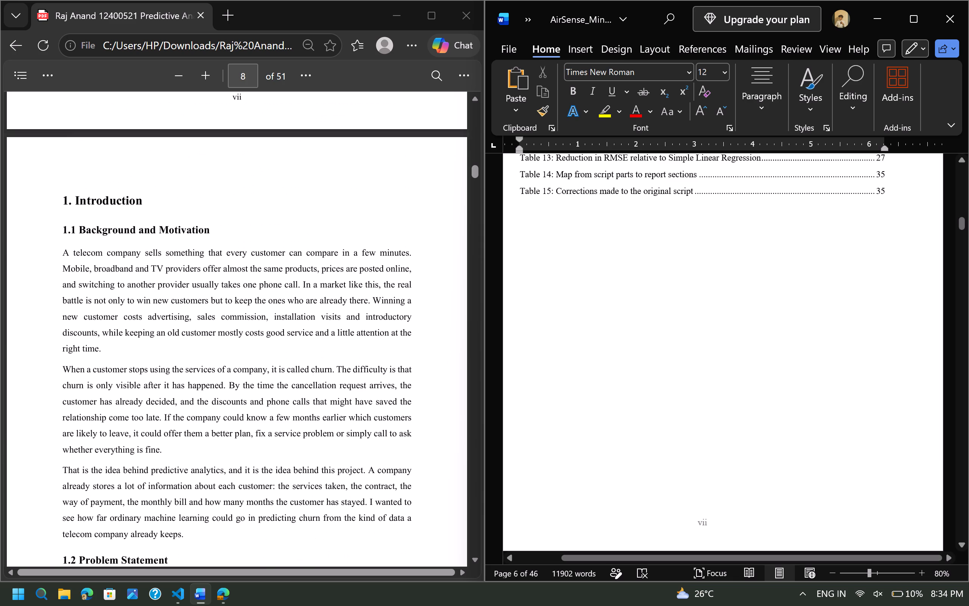
pyautogui.scroll(-10, 643, 412)
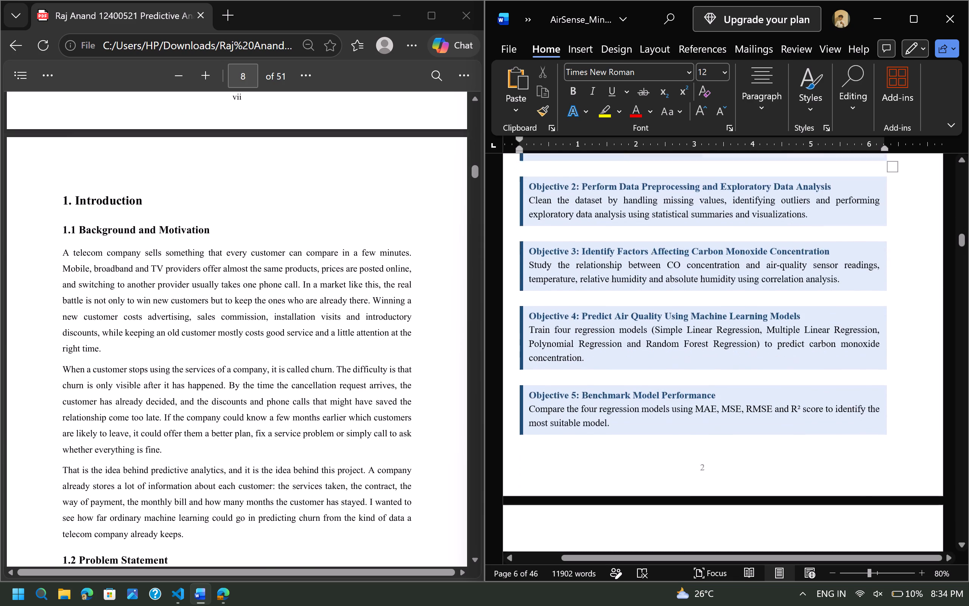
pyautogui.scroll(-6, 643, 412)
pyautogui.scroll(-4, 309, 458)
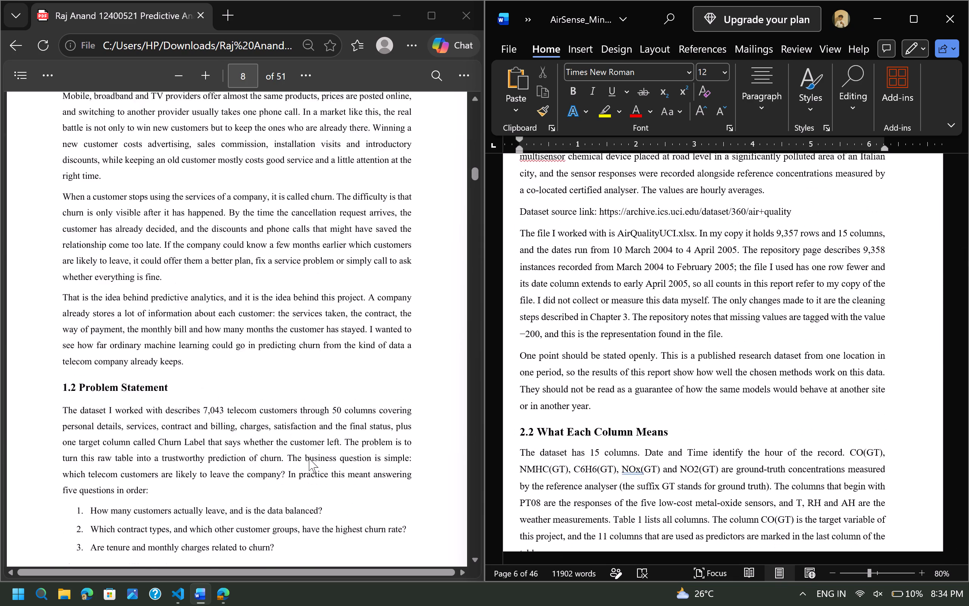
pyautogui.scroll(-1, 309, 458)
pyautogui.scroll(-9, 603, 435)
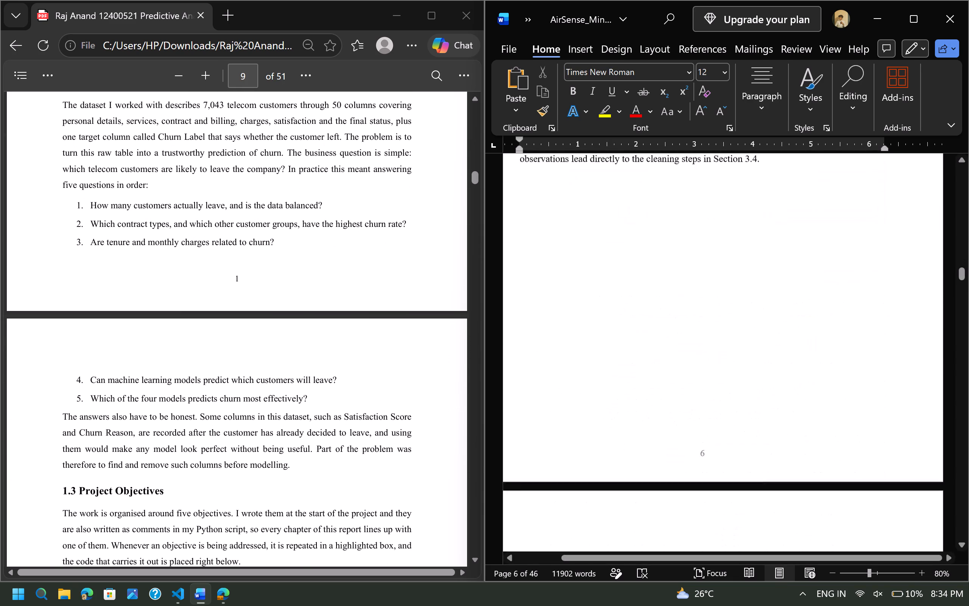
pyautogui.scroll(-7, 603, 435)
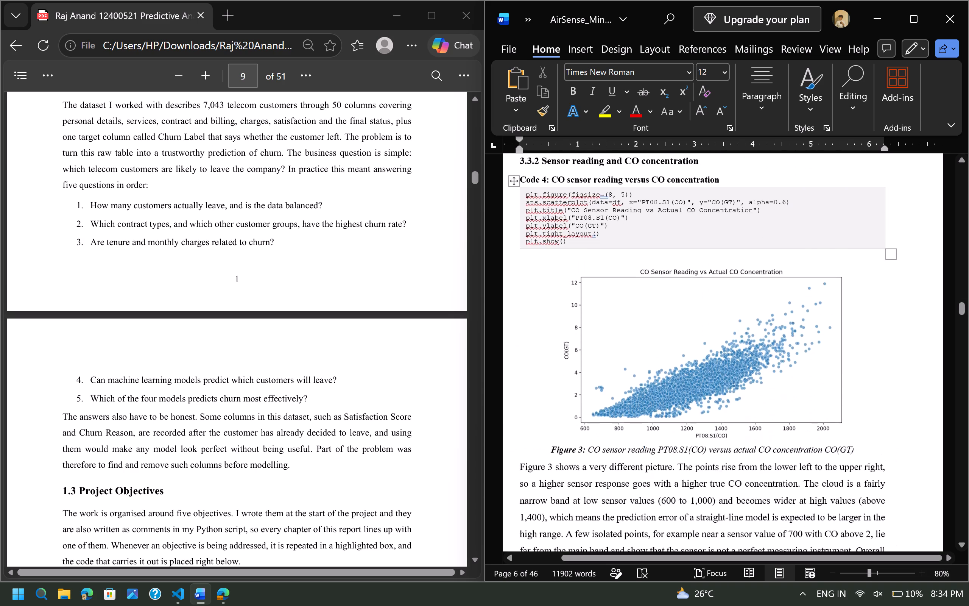
pyautogui.scroll(-9, 603, 435)
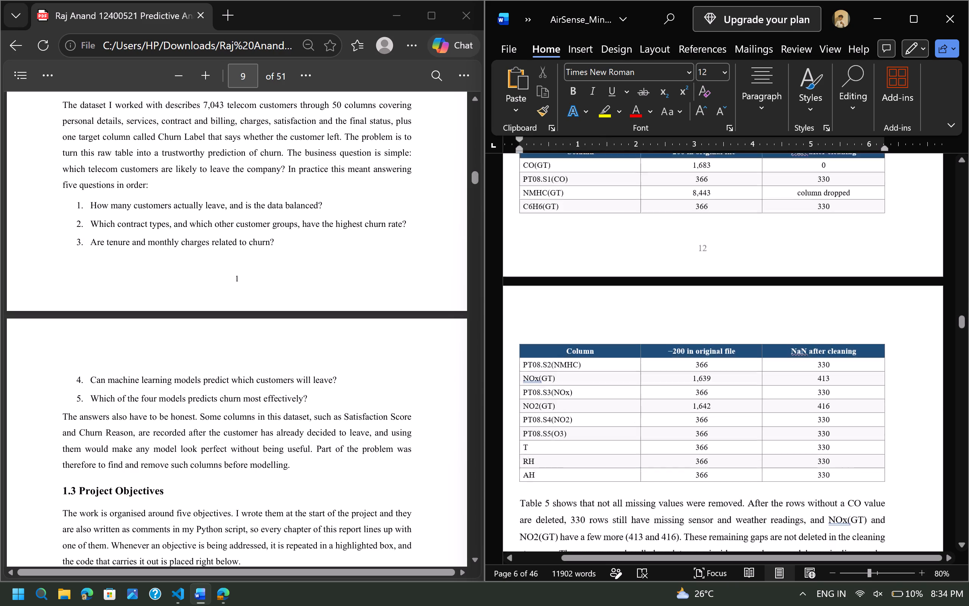
pyautogui.scroll(-8, 603, 435)
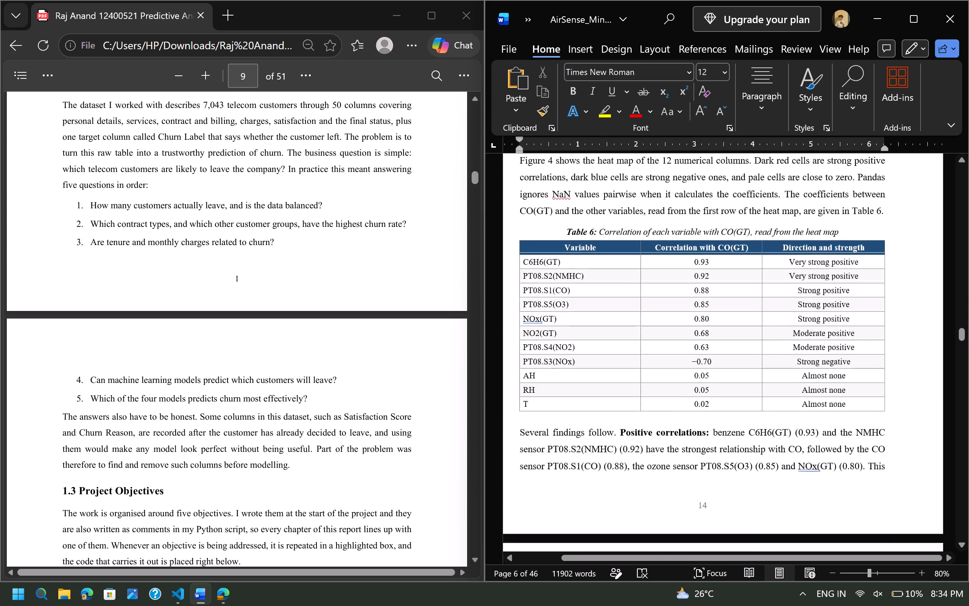
pyautogui.scroll(-8, 603, 435)
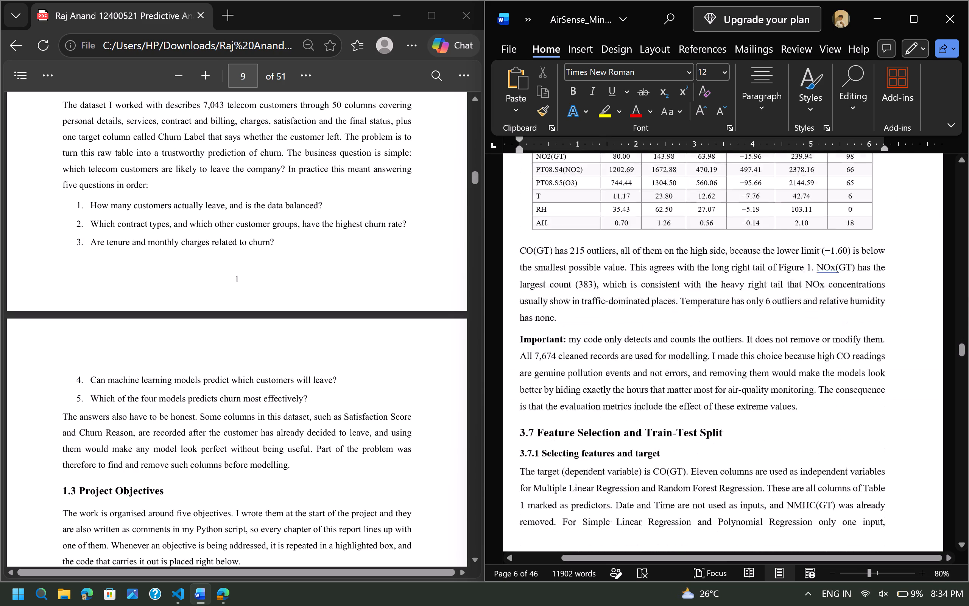
pyautogui.scroll(-7, 603, 435)
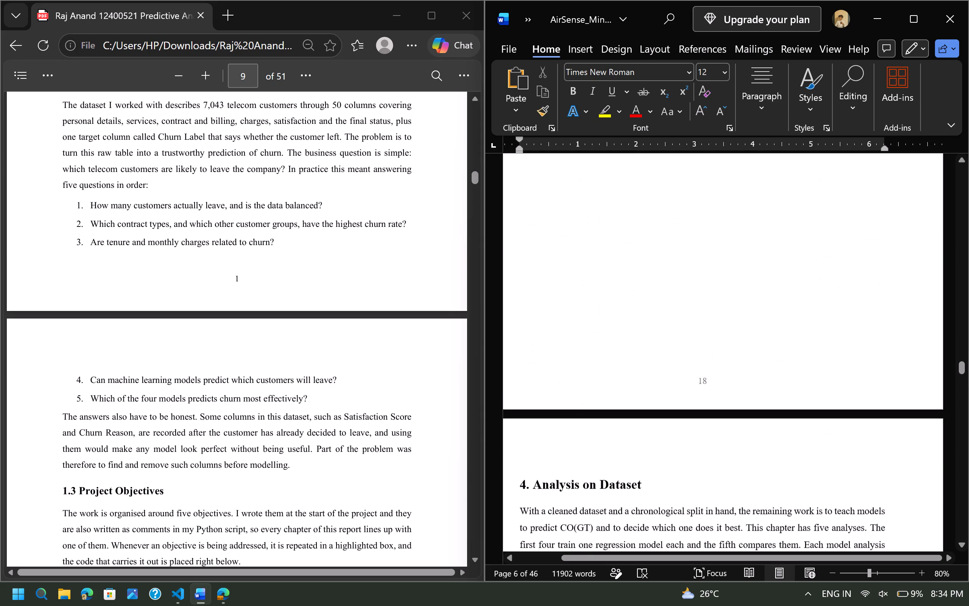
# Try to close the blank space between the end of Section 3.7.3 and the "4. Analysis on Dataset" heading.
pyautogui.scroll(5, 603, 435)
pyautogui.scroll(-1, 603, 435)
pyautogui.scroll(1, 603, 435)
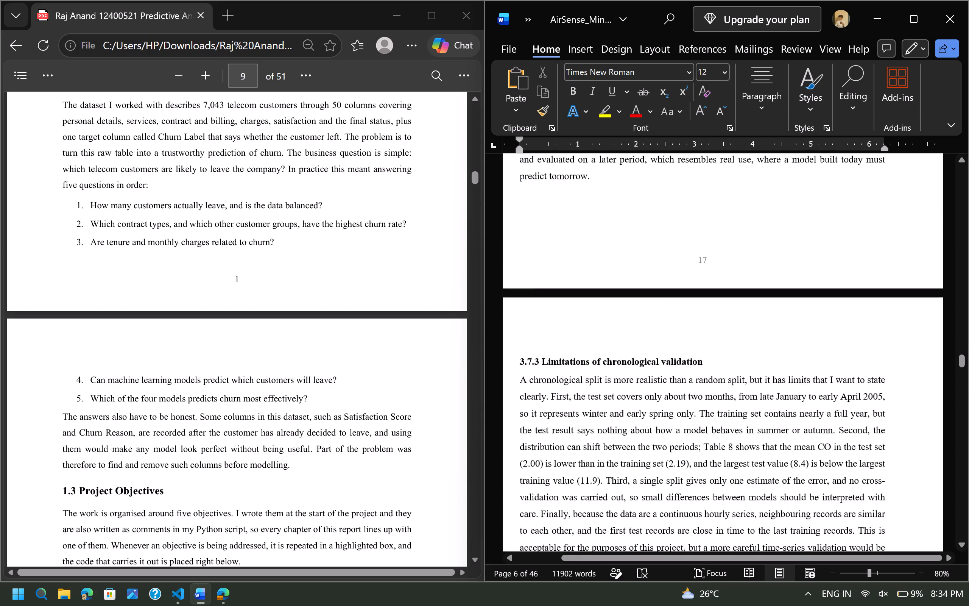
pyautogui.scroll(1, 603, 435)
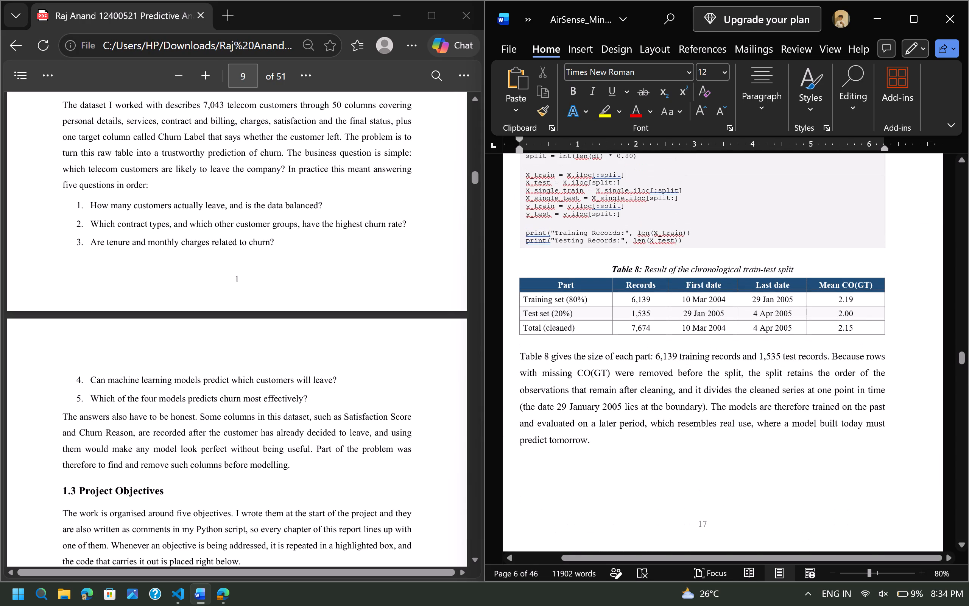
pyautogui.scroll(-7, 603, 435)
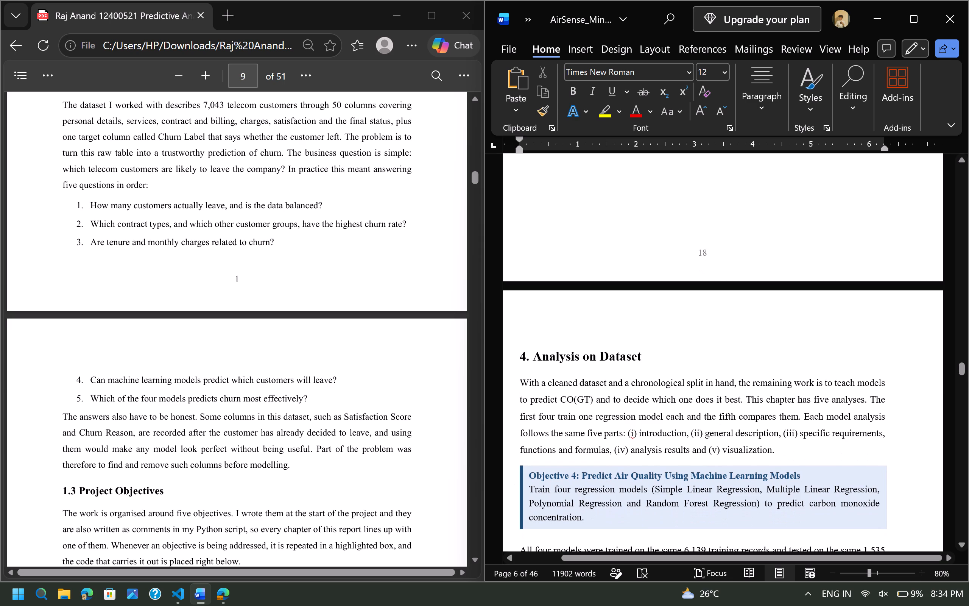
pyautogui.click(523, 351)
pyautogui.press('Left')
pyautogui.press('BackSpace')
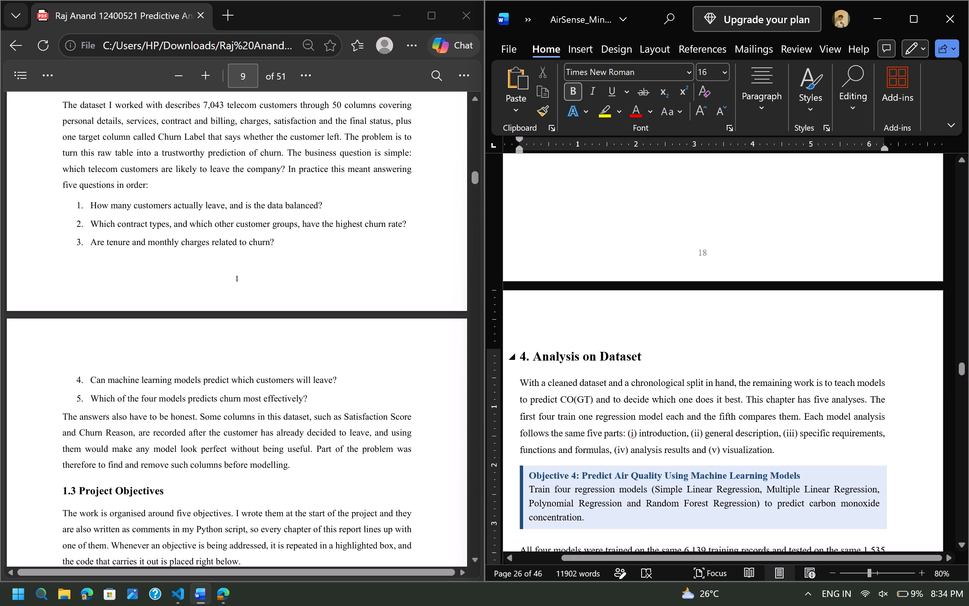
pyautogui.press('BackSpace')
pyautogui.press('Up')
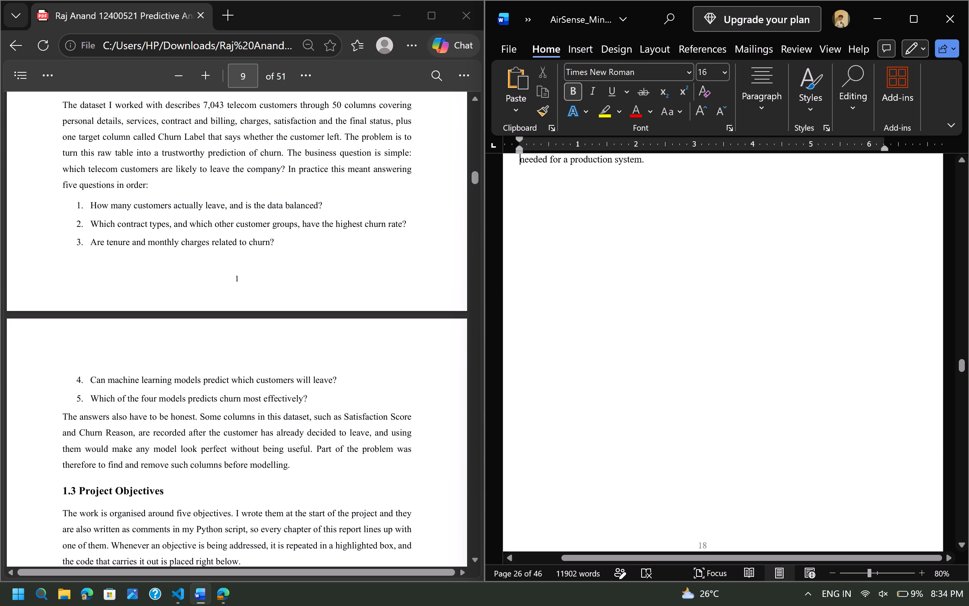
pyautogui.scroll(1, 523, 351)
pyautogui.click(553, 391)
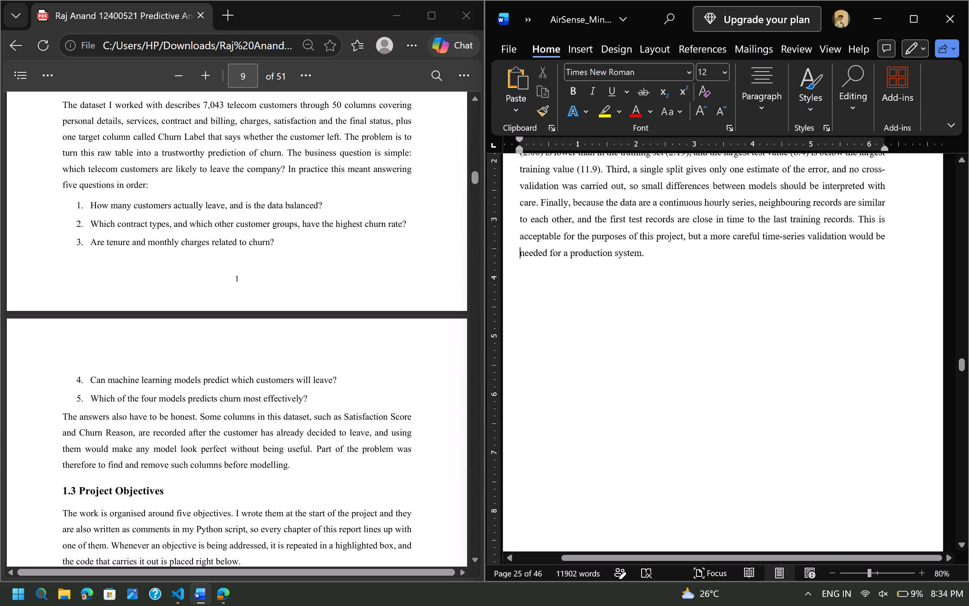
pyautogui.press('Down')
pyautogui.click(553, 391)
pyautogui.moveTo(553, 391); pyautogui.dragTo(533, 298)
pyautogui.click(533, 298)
# Compare the opening pages of Chapter 4 with the reference PDF's page layout up to Section 2.3.
pyautogui.scroll(-1, 533, 298)
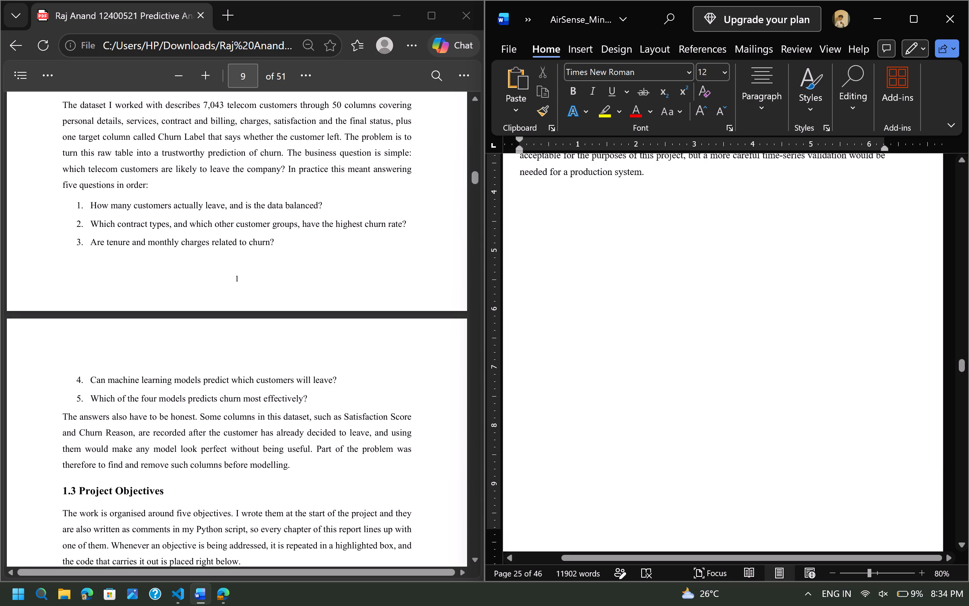
pyautogui.scroll(-5, 533, 298)
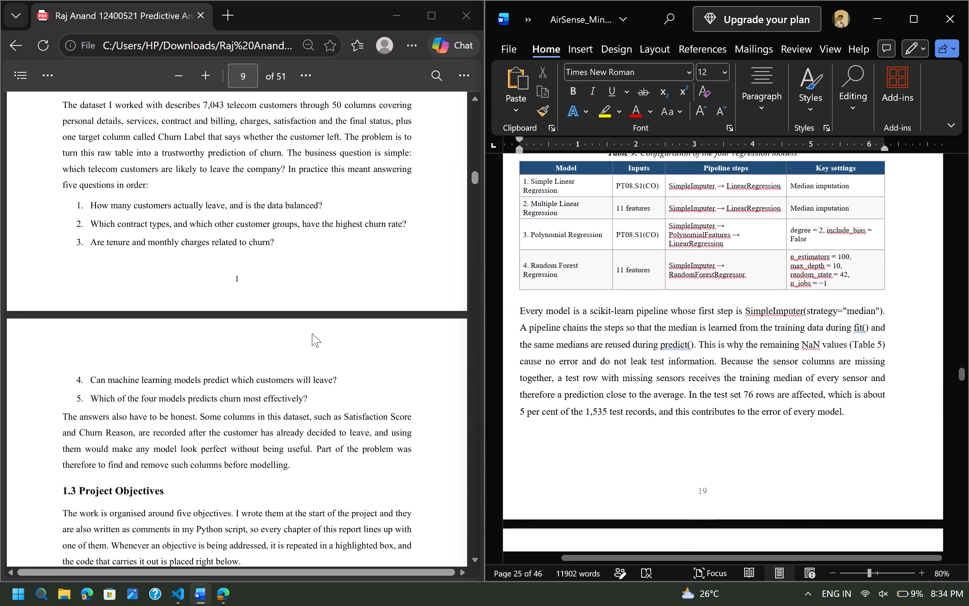
pyautogui.scroll(-19, 312, 333)
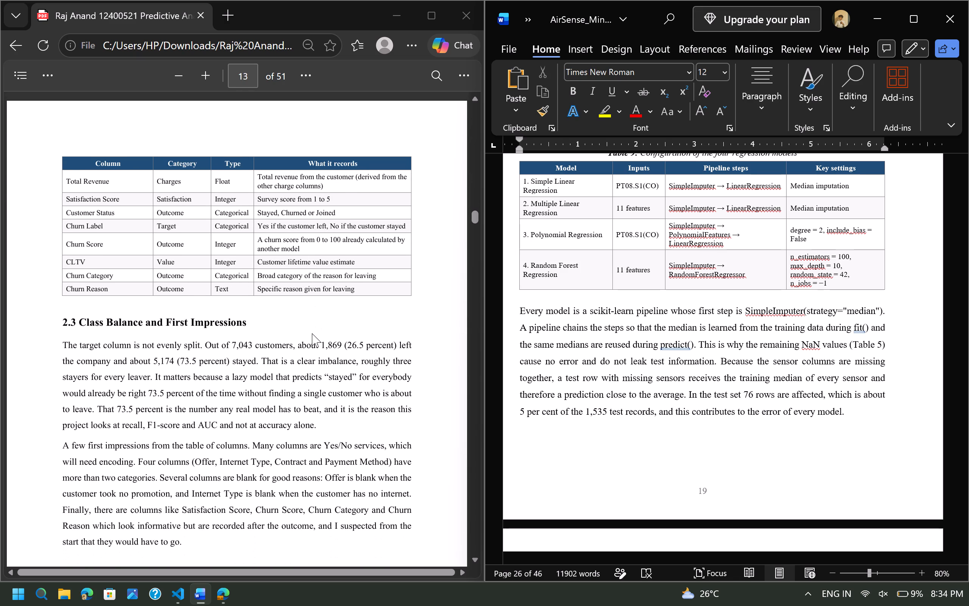
pyautogui.scroll(-2, 312, 333)
pyautogui.scroll(1, 312, 333)
pyautogui.scroll(-2, 312, 333)
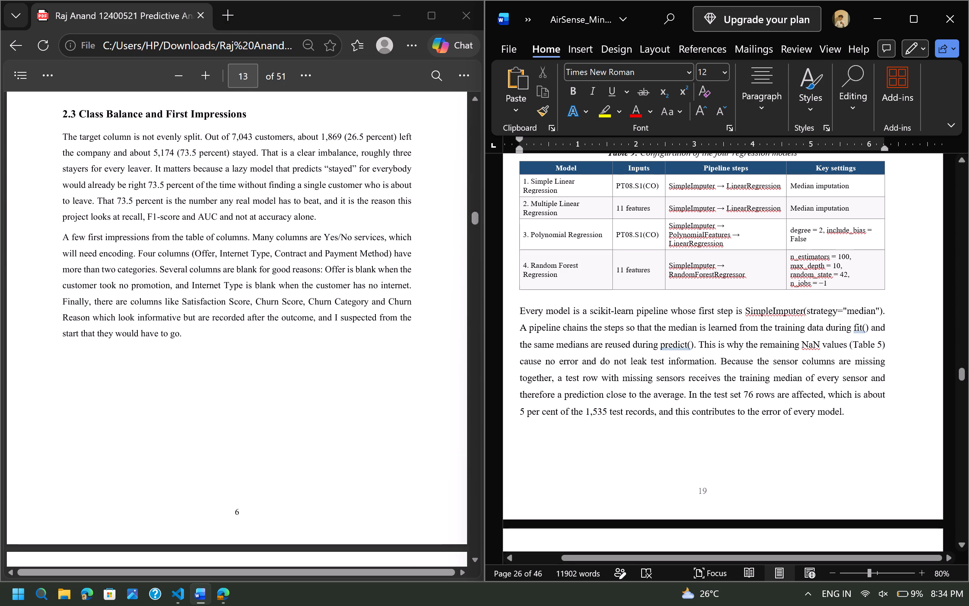
# Review the rest of Chapter 4, from the model analyses to the start of the Conclusion, for page layout.
pyautogui.scroll(-9, 588, 352)
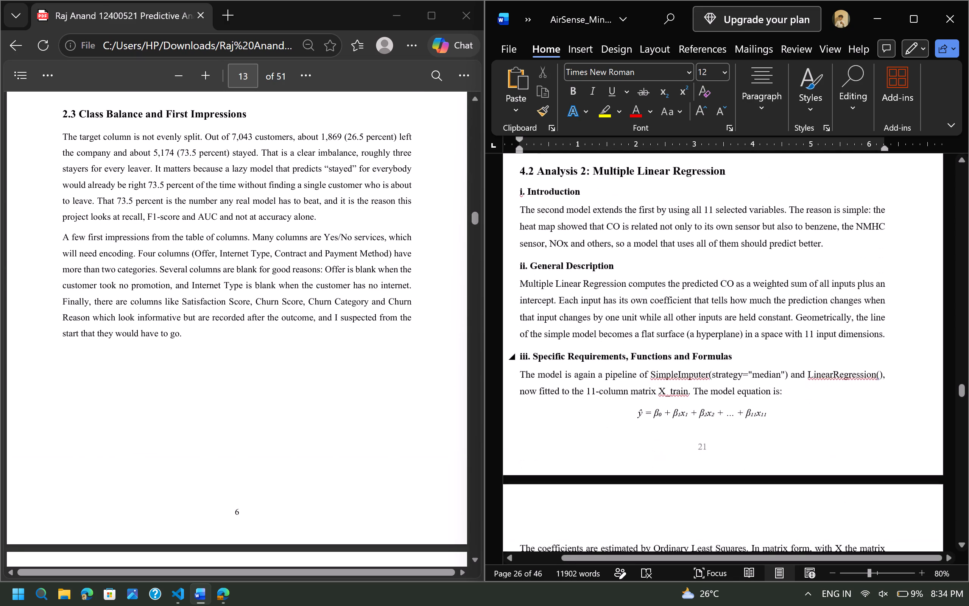
pyautogui.scroll(-6, 588, 352)
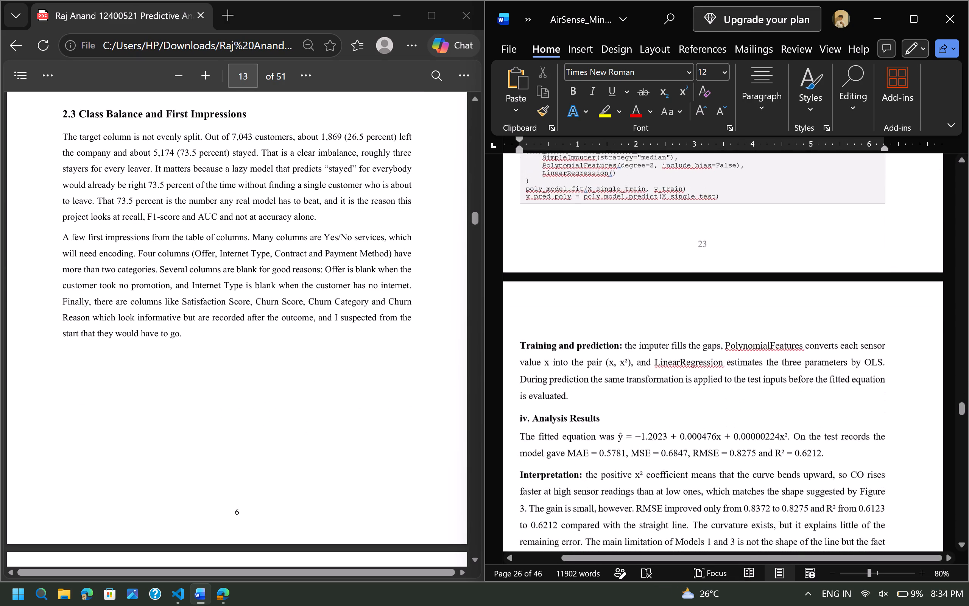
pyautogui.scroll(-4, 588, 352)
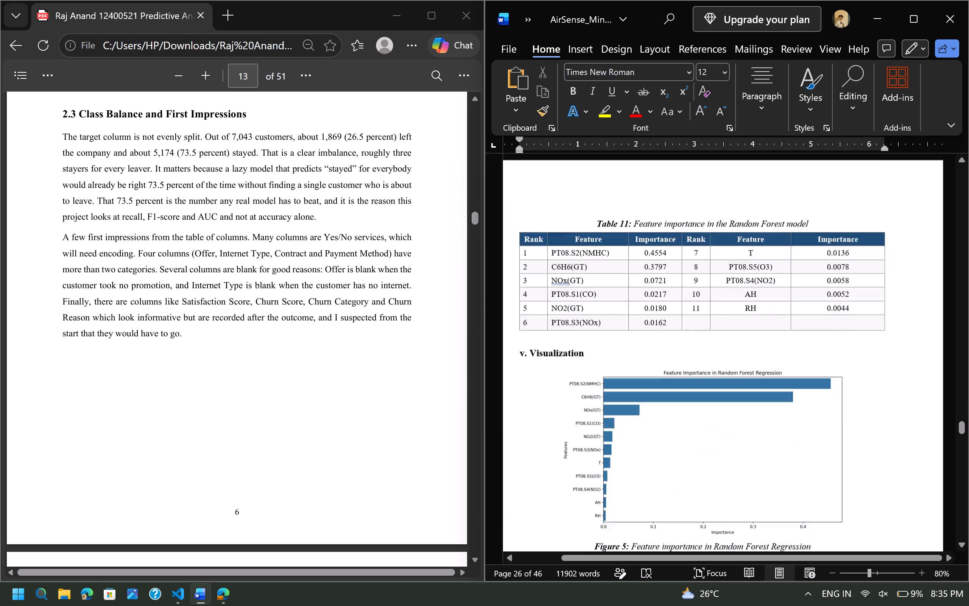
pyautogui.scroll(-7, 588, 352)
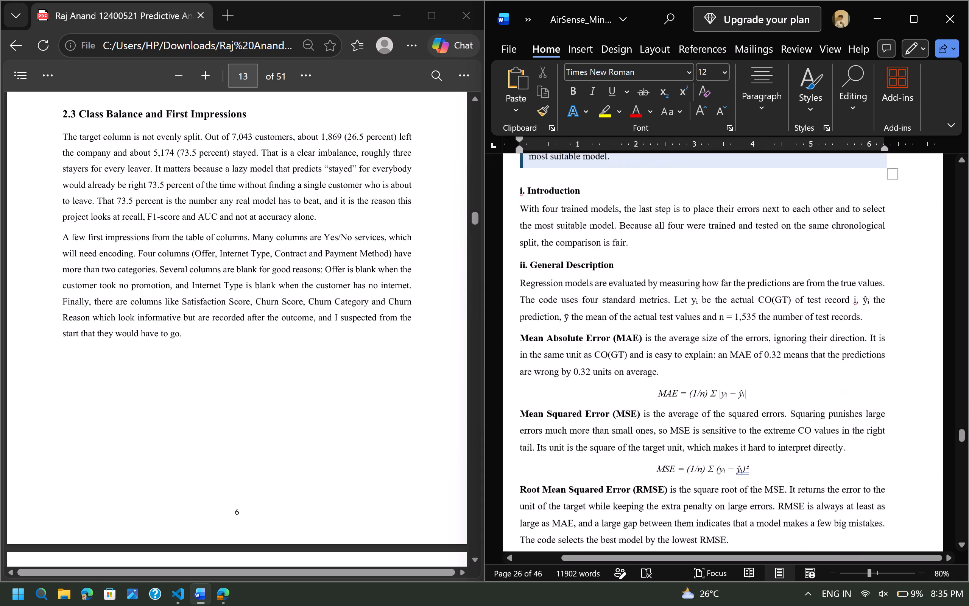
pyautogui.scroll(-7, 588, 352)
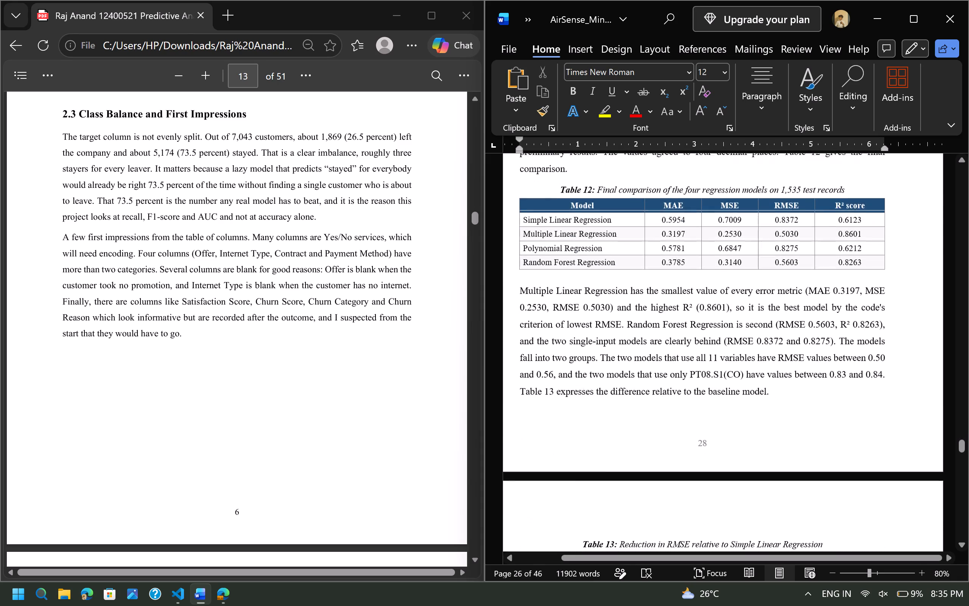
pyautogui.scroll(-7, 588, 352)
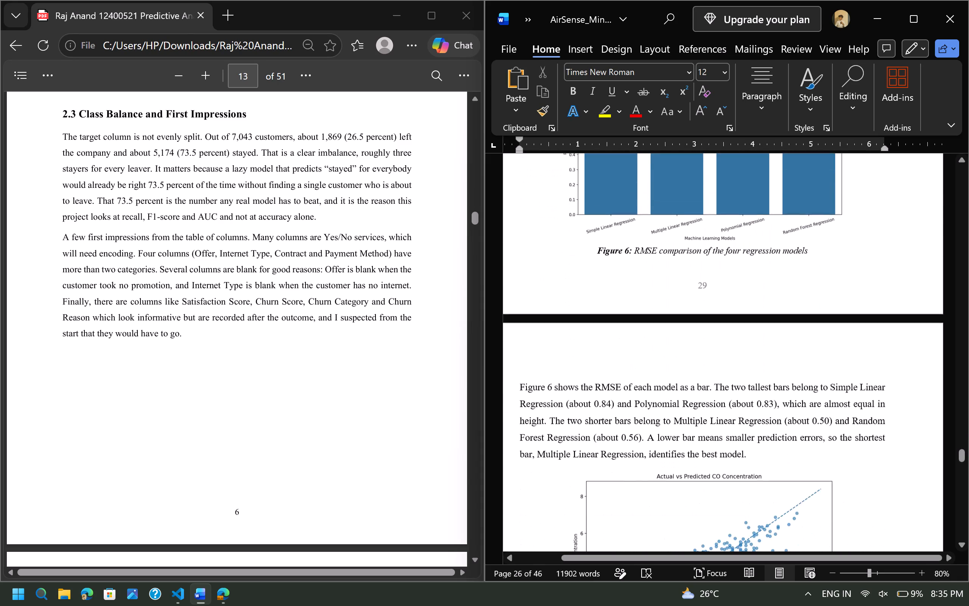
pyautogui.scroll(-7, 588, 352)
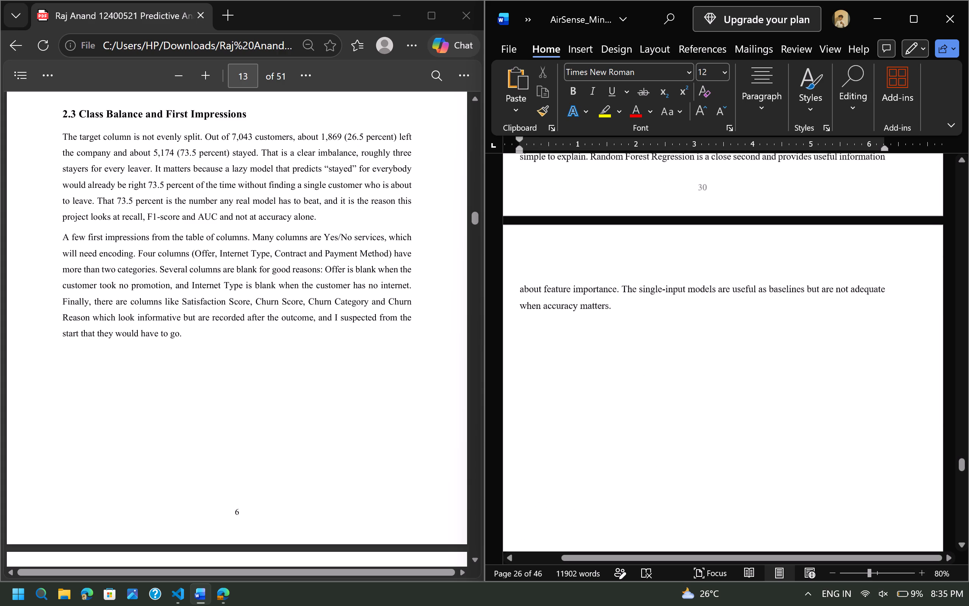
pyautogui.scroll(-3, 588, 352)
# Delete the whole "Conclusion of the benchmark" paragraph at the end of Chapter 4, including the lines on the following page.
pyautogui.scroll(3, 588, 352)
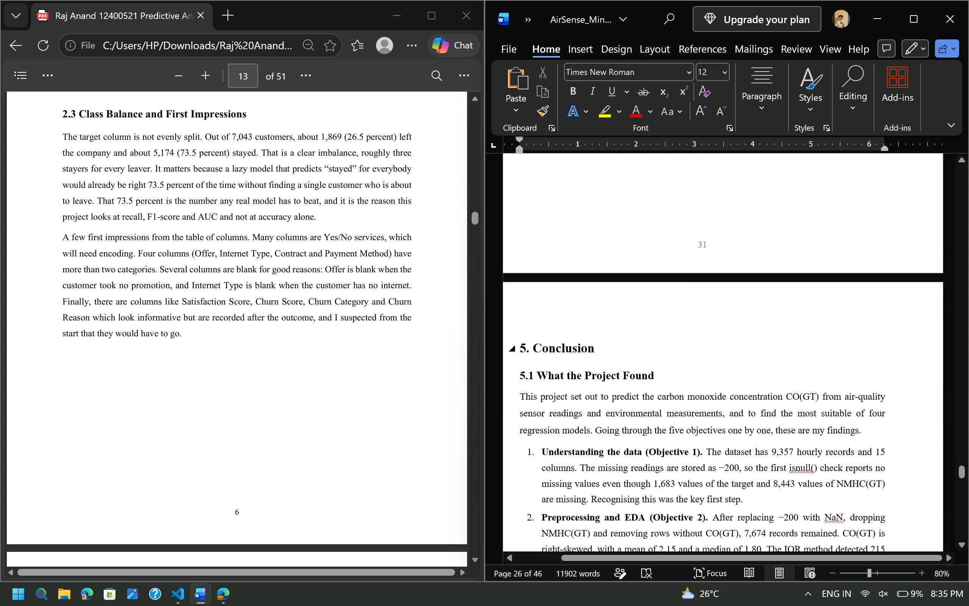
pyautogui.scroll(5, 588, 352)
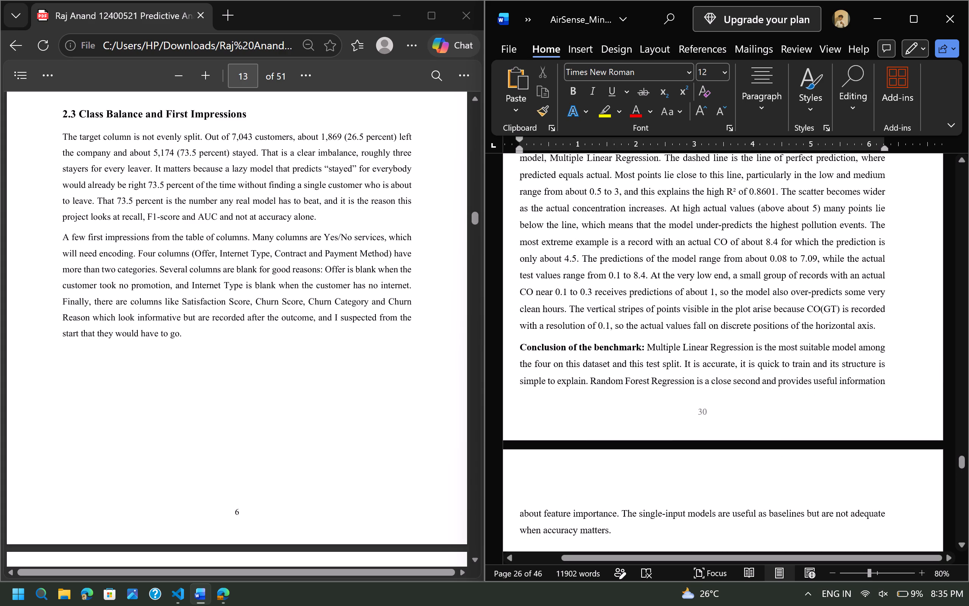
pyautogui.moveTo(901, 387); pyautogui.dragTo(522, 364)
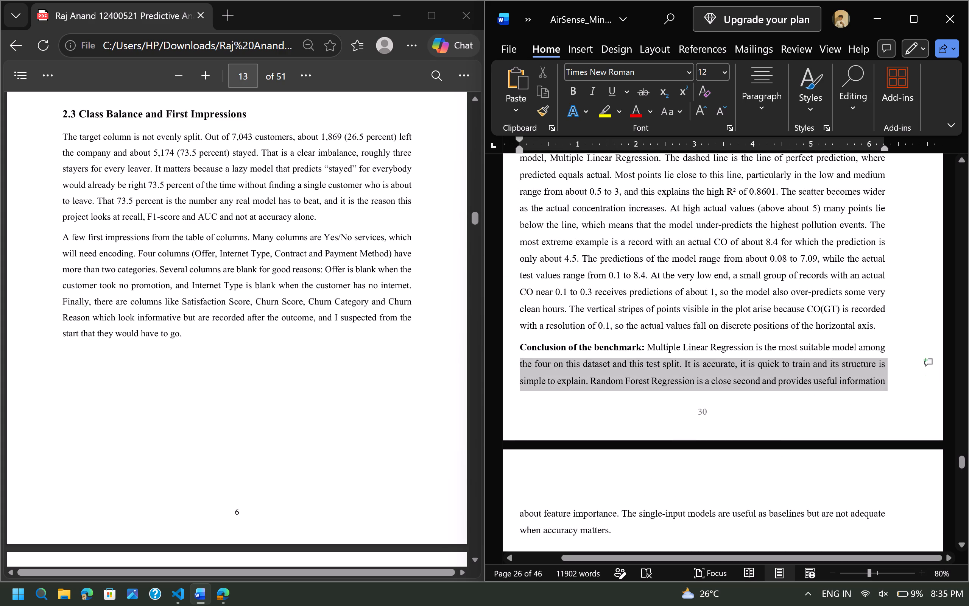
pyautogui.moveTo(522, 364); pyautogui.dragTo(519, 355)
pyautogui.press('BackSpace')
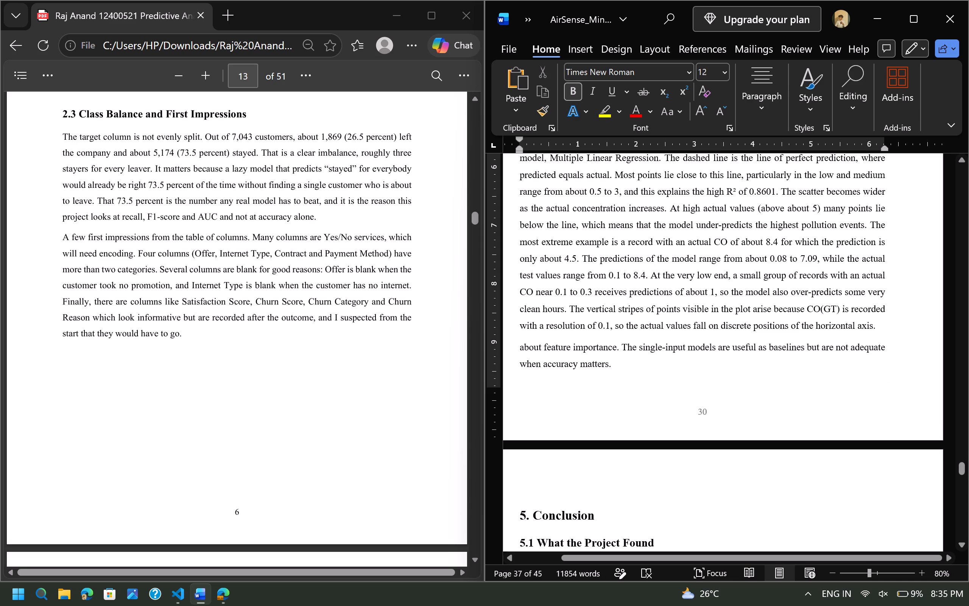
pyautogui.moveTo(611, 369); pyautogui.dragTo(519, 345)
pyautogui.press('BackSpace')
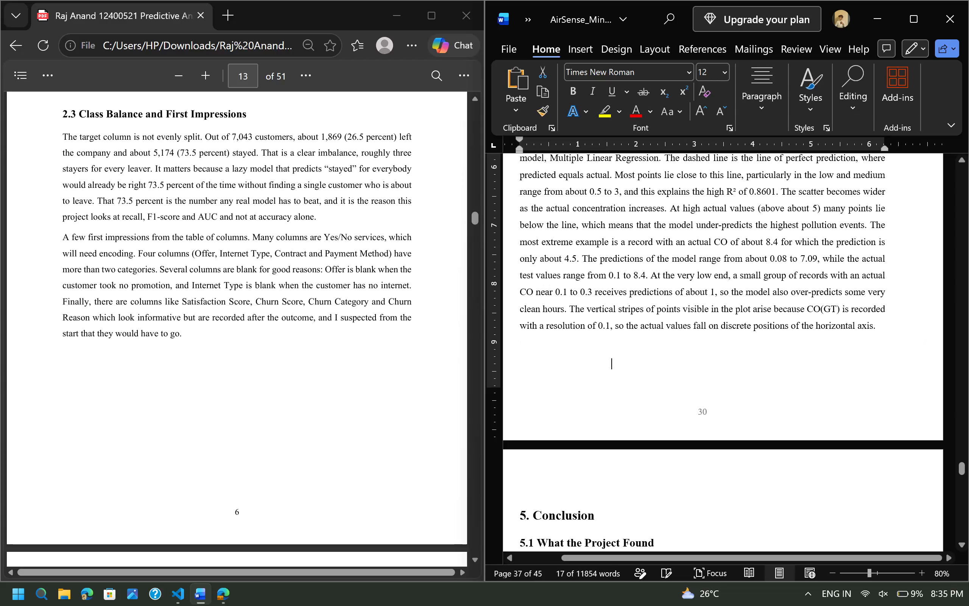
pyautogui.press('BackSpace')
pyautogui.press('BackSpace')
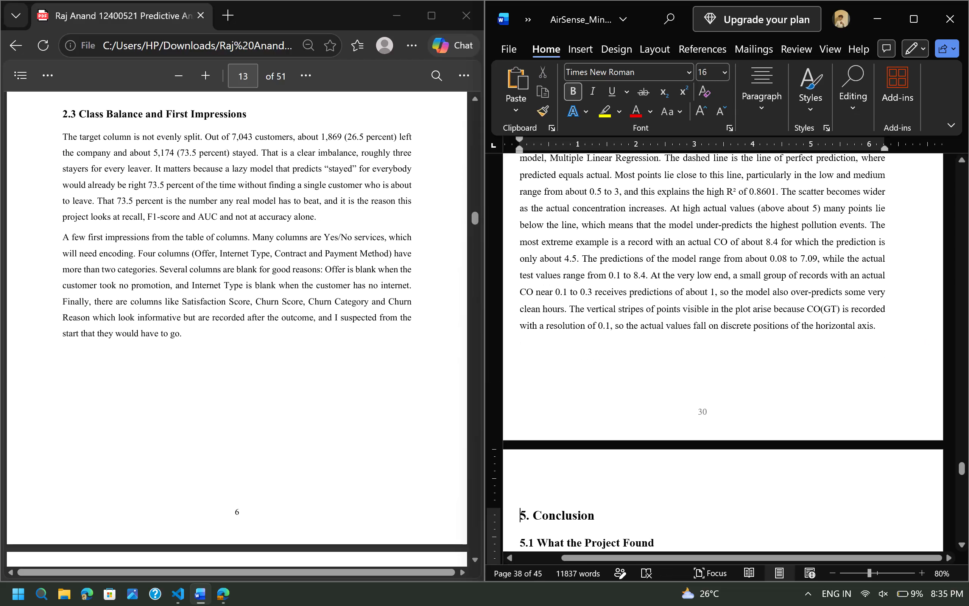
pyautogui.click(526, 365)
# Review the pages from the Conclusion to the References, checking how the "Proposed future work" list breaks across pages.
pyautogui.scroll(-3, 633, 387)
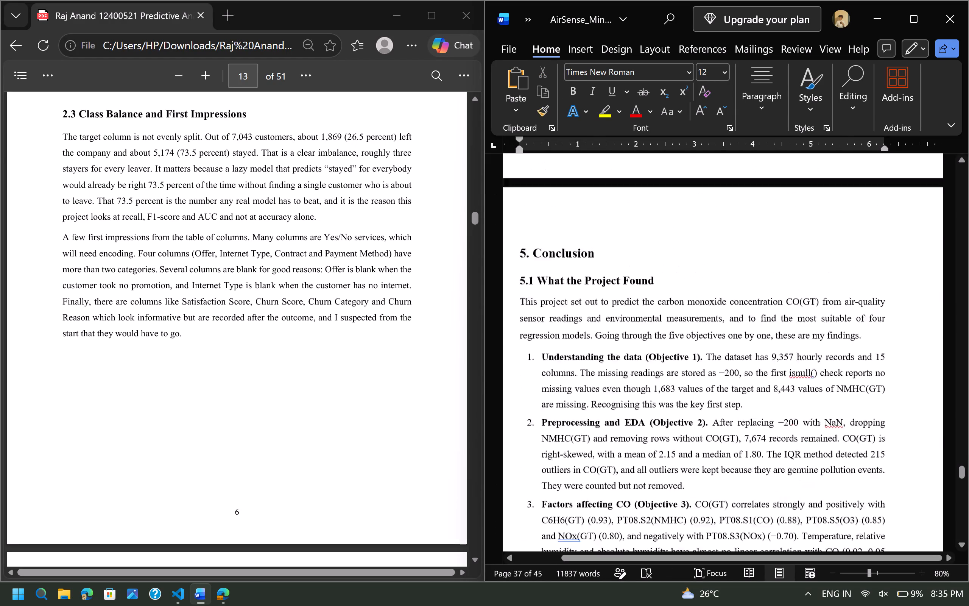
pyautogui.scroll(-9, 633, 387)
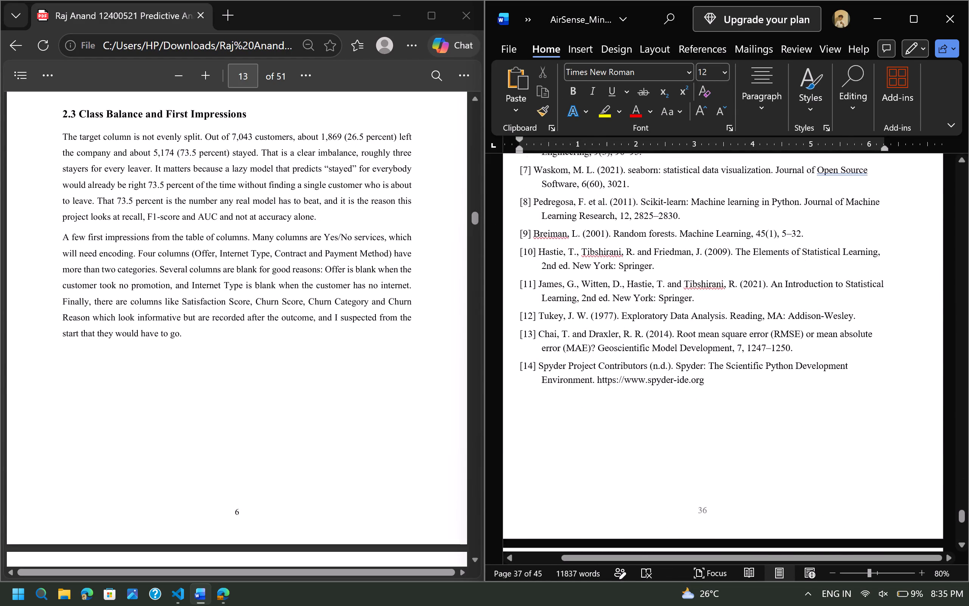
pyautogui.scroll(7, 633, 387)
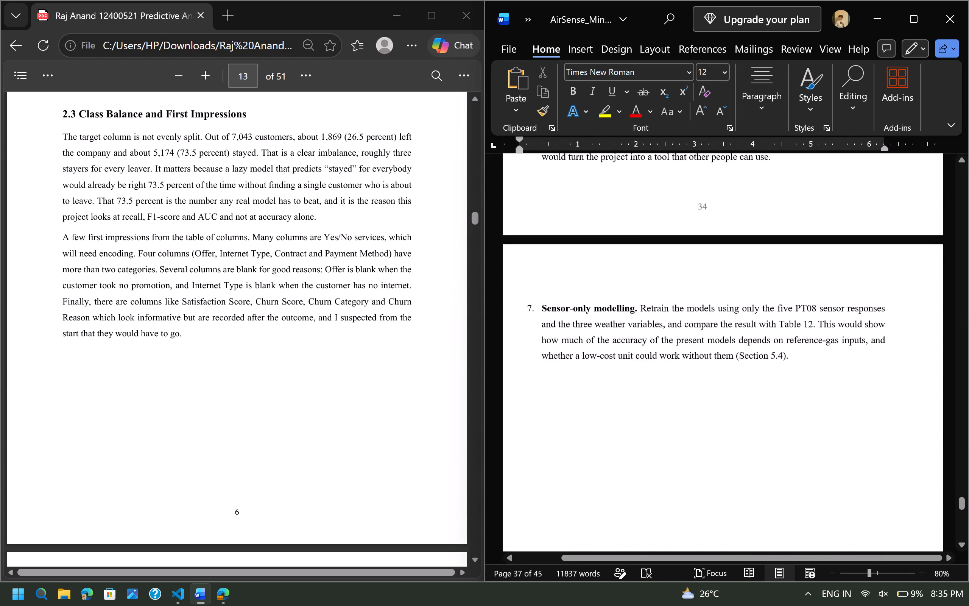
pyautogui.scroll(2, 633, 387)
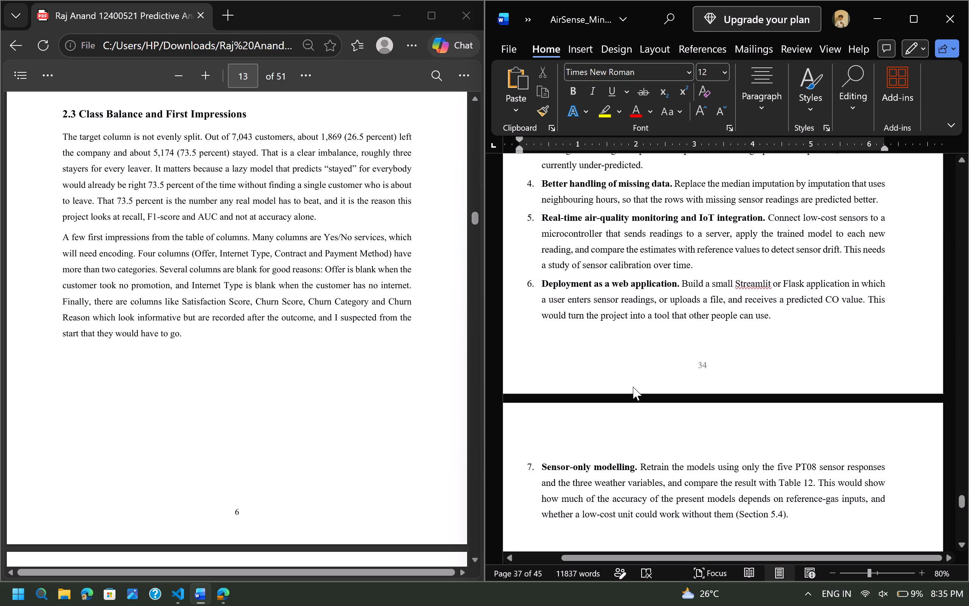
pyautogui.scroll(2, 793, 522)
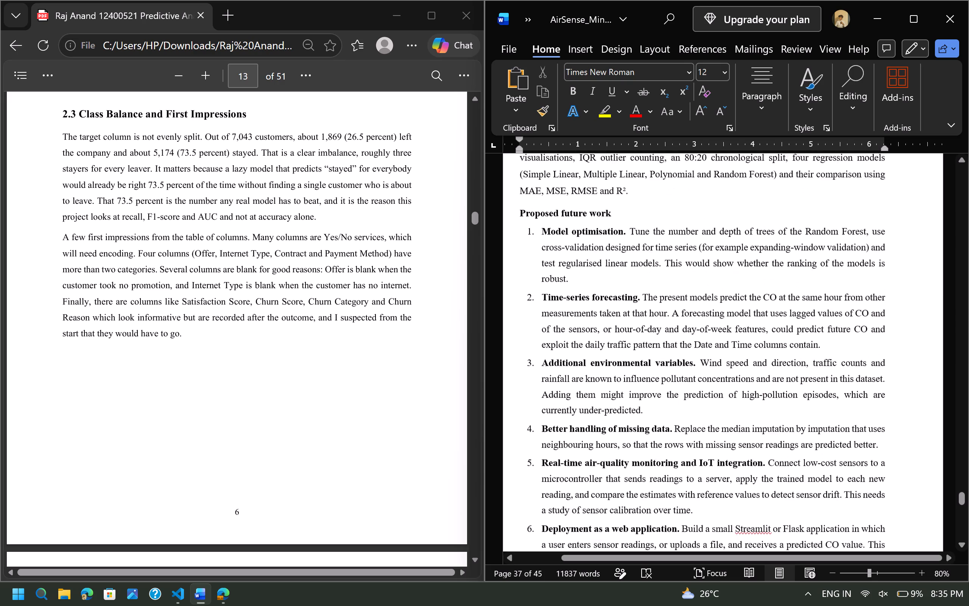
pyautogui.scroll(1, 793, 522)
pyautogui.scroll(-3, 793, 522)
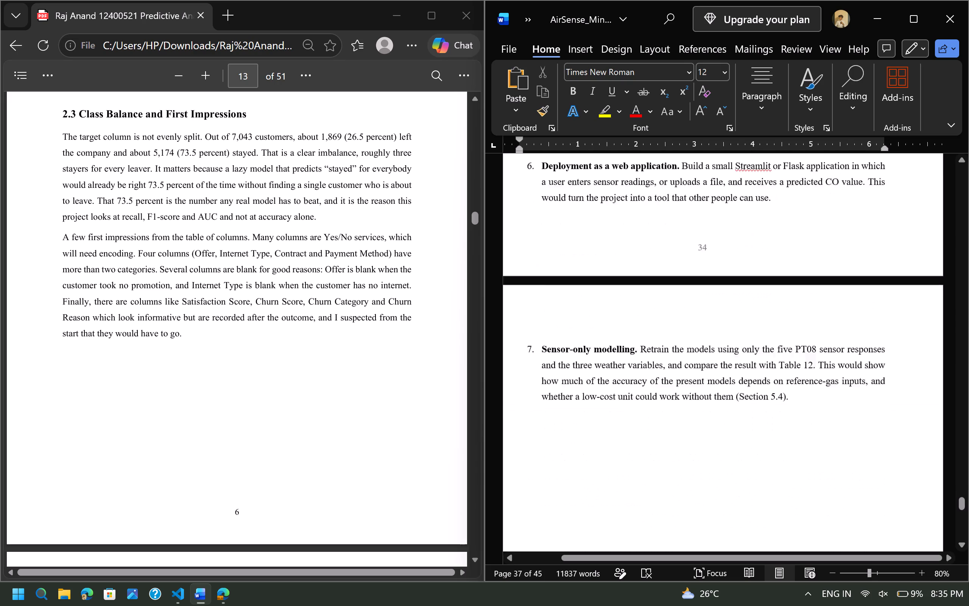
pyautogui.scroll(-1, 793, 522)
pyautogui.scroll(3, 832, 329)
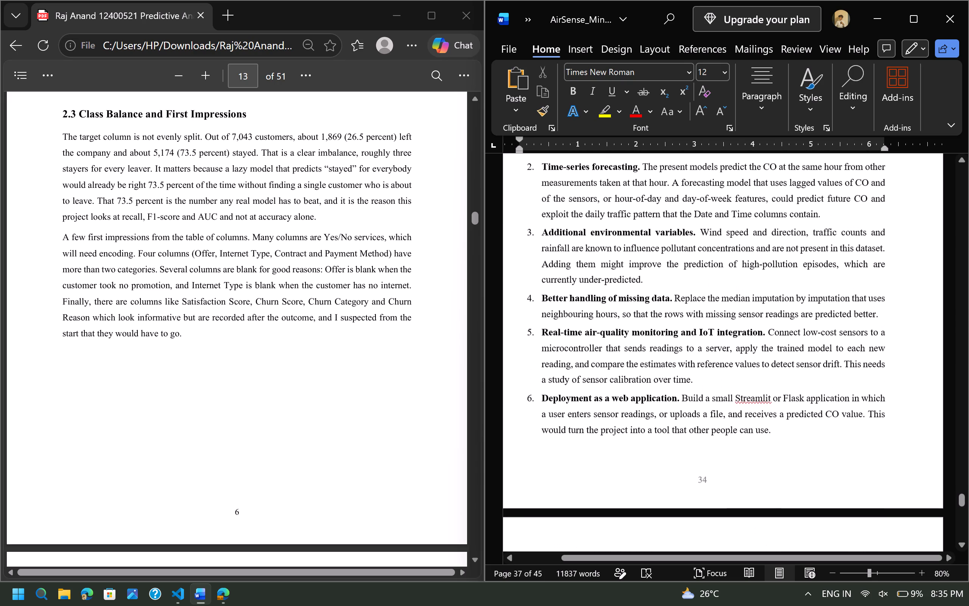
pyautogui.scroll(1, 832, 329)
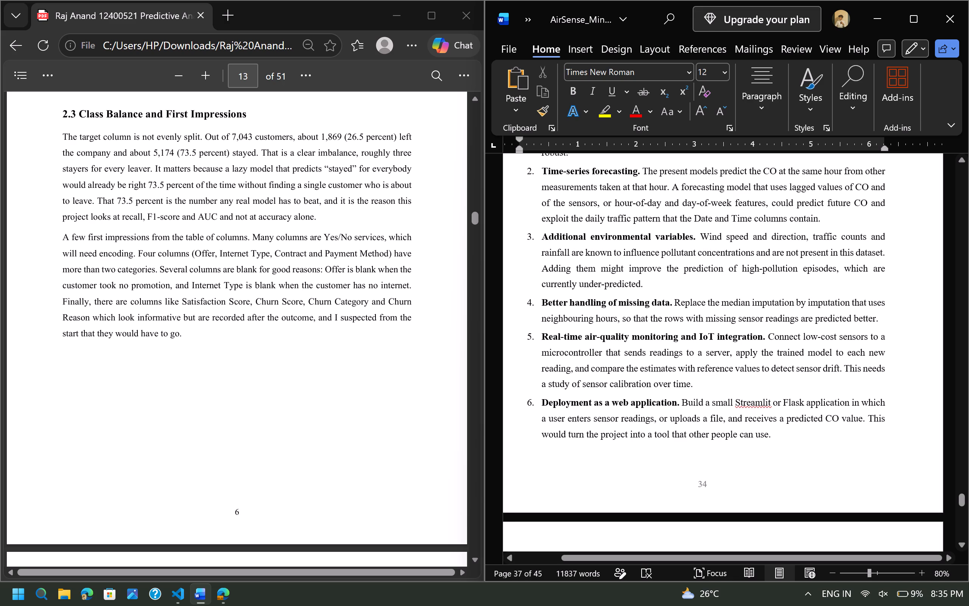
pyautogui.scroll(-1, 699, 397)
pyautogui.scroll(1, 699, 397)
pyautogui.scroll(-1, 699, 397)
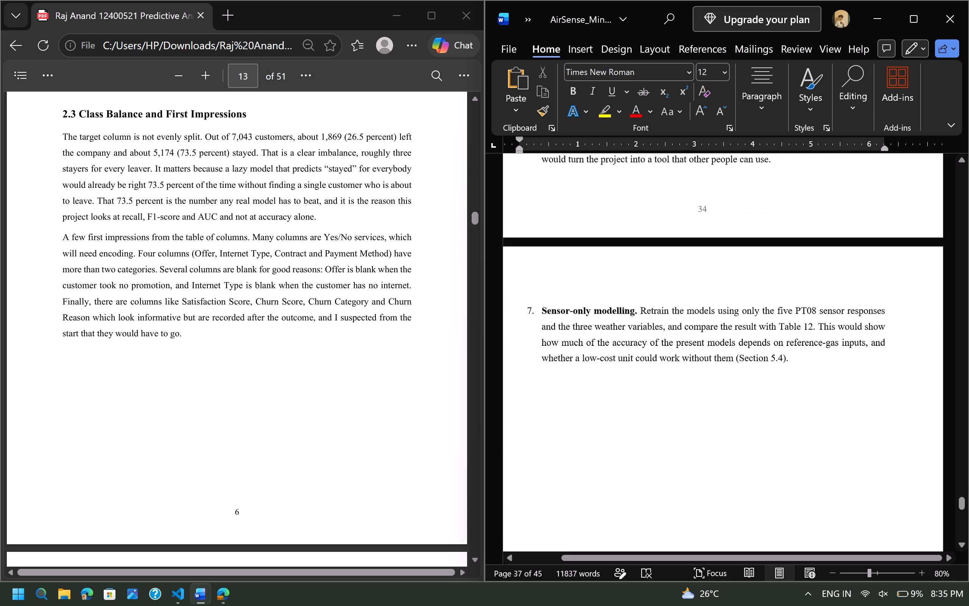
pyautogui.scroll(-1, 699, 397)
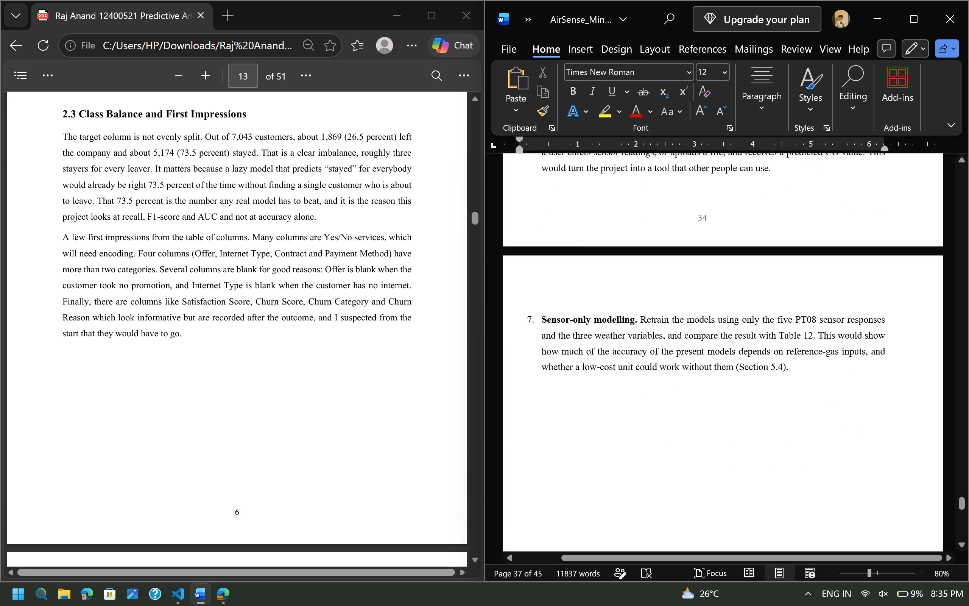
pyautogui.scroll(4, 766, 373)
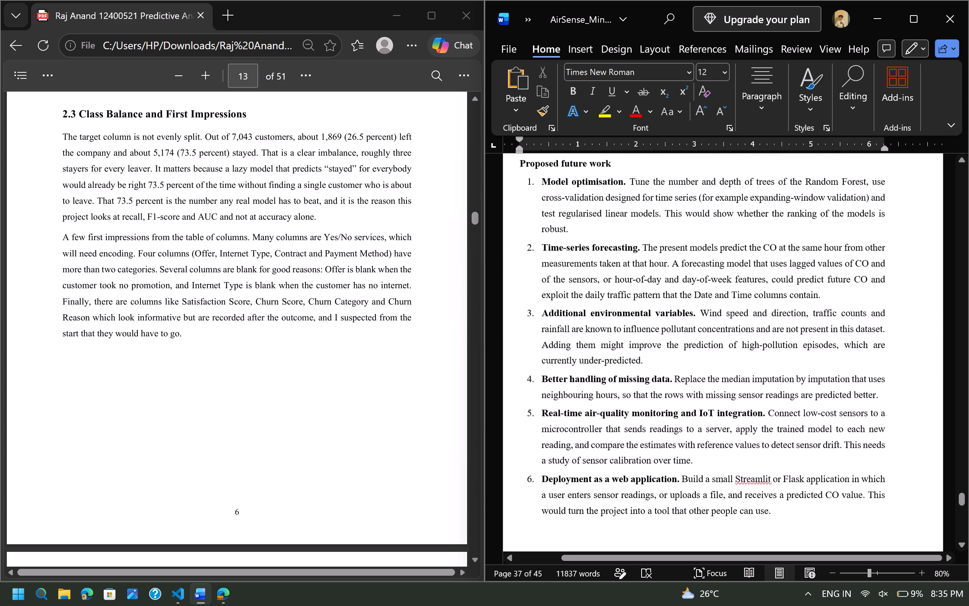
# Delete item 7, "Sensor-only modelling", which spills onto the page after the "Proposed future work" list.
pyautogui.scroll(1, 656, 367)
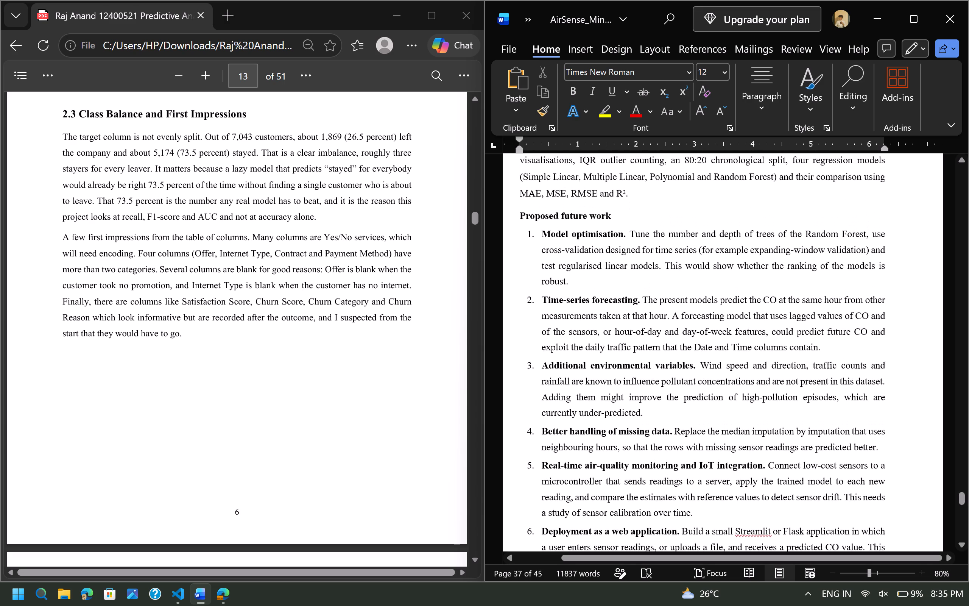
pyautogui.scroll(-3, 656, 367)
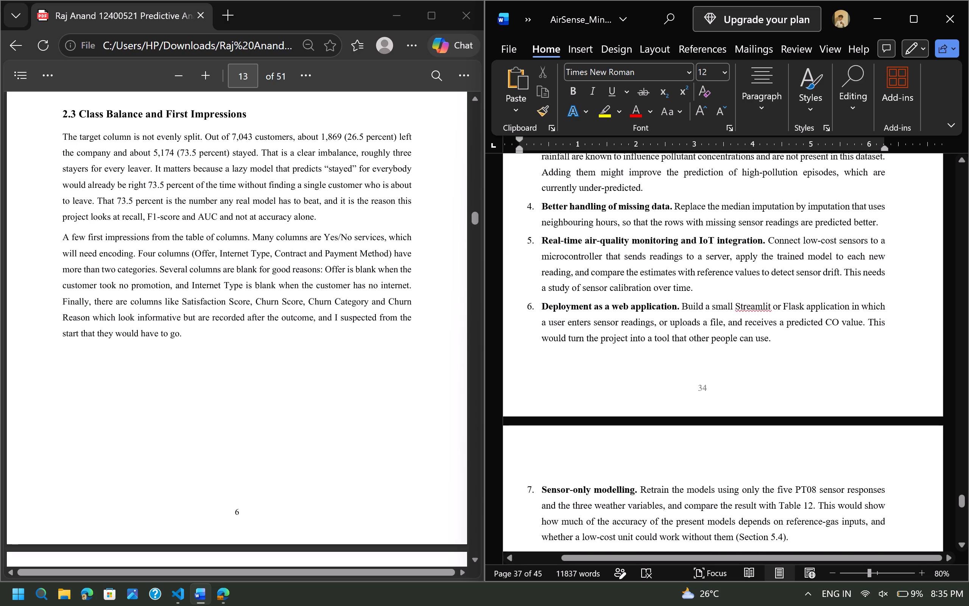
pyautogui.scroll(-1, 693, 365)
pyautogui.moveTo(798, 423); pyautogui.dragTo(522, 383)
pyautogui.press('BackSpace')
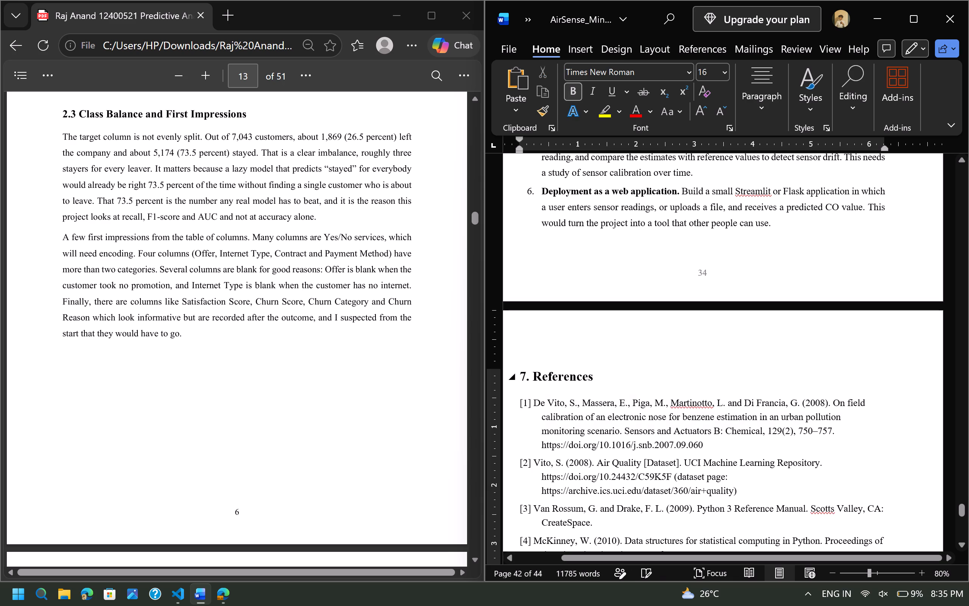
# Review the References and Appendix A pages for text that overflows onto a near-empty page.
pyautogui.scroll(-1, 522, 383)
pyautogui.scroll(4, 522, 383)
pyautogui.scroll(-11, 522, 383)
pyautogui.scroll(2, 522, 383)
pyautogui.scroll(-2, 522, 383)
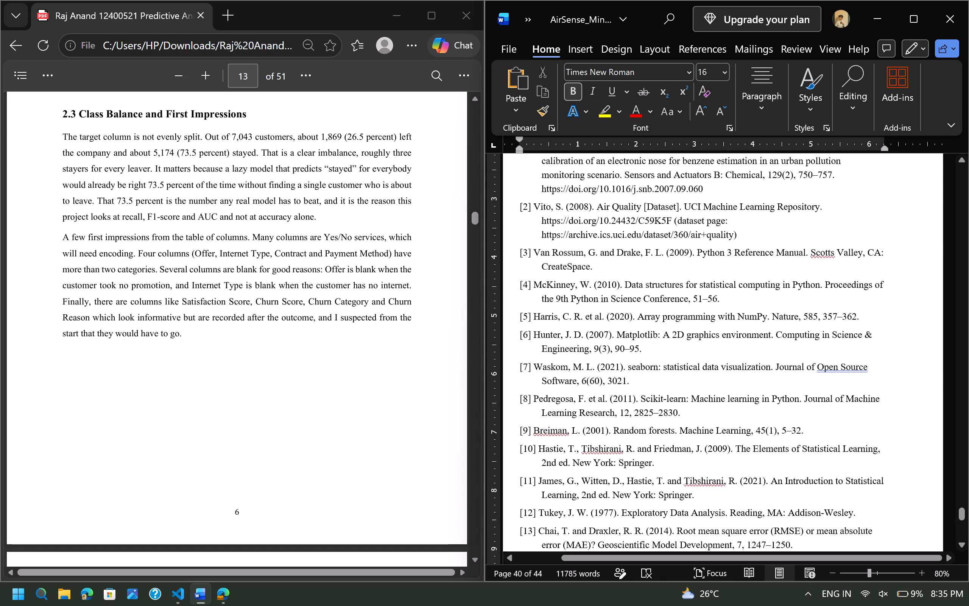
pyautogui.scroll(-5, 522, 383)
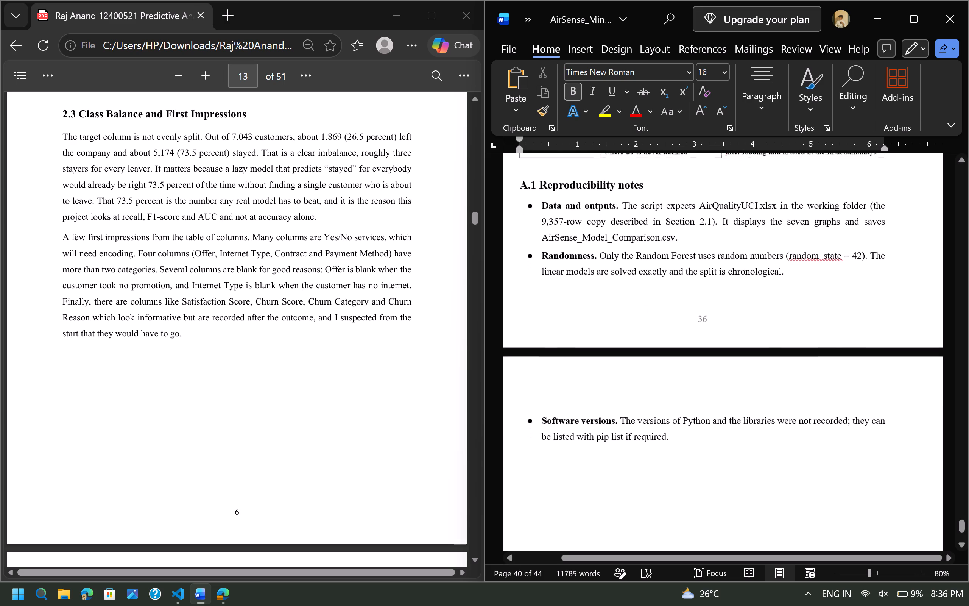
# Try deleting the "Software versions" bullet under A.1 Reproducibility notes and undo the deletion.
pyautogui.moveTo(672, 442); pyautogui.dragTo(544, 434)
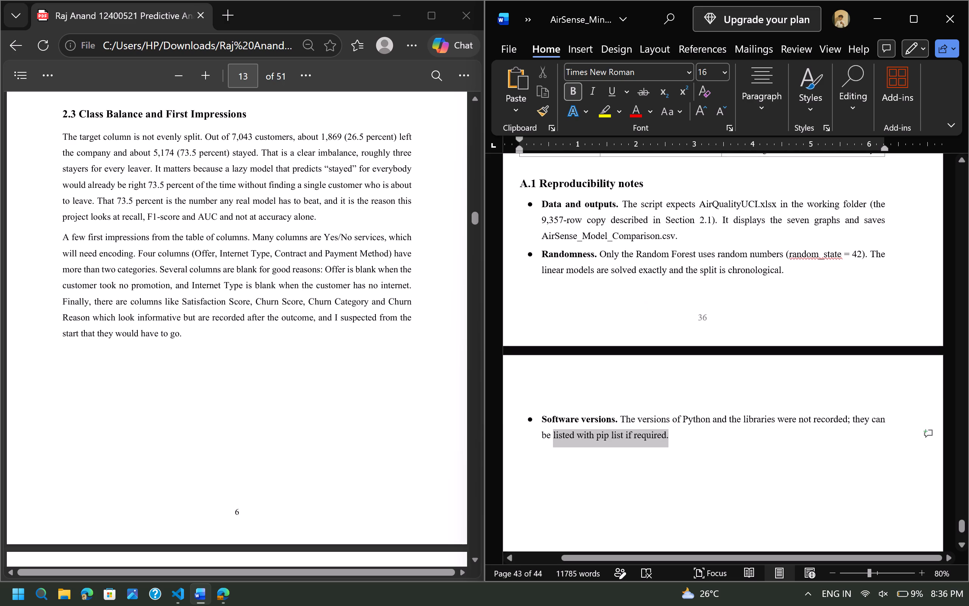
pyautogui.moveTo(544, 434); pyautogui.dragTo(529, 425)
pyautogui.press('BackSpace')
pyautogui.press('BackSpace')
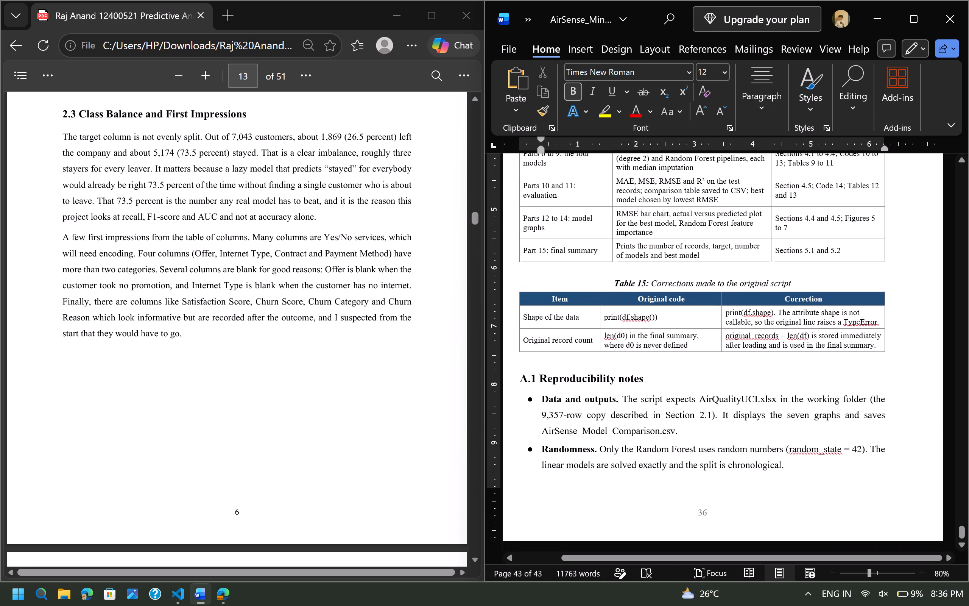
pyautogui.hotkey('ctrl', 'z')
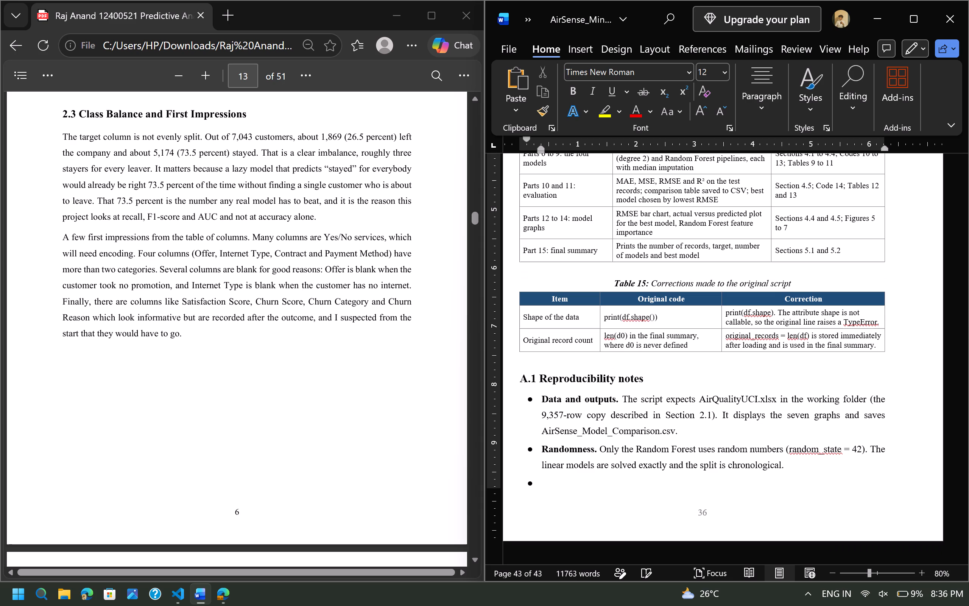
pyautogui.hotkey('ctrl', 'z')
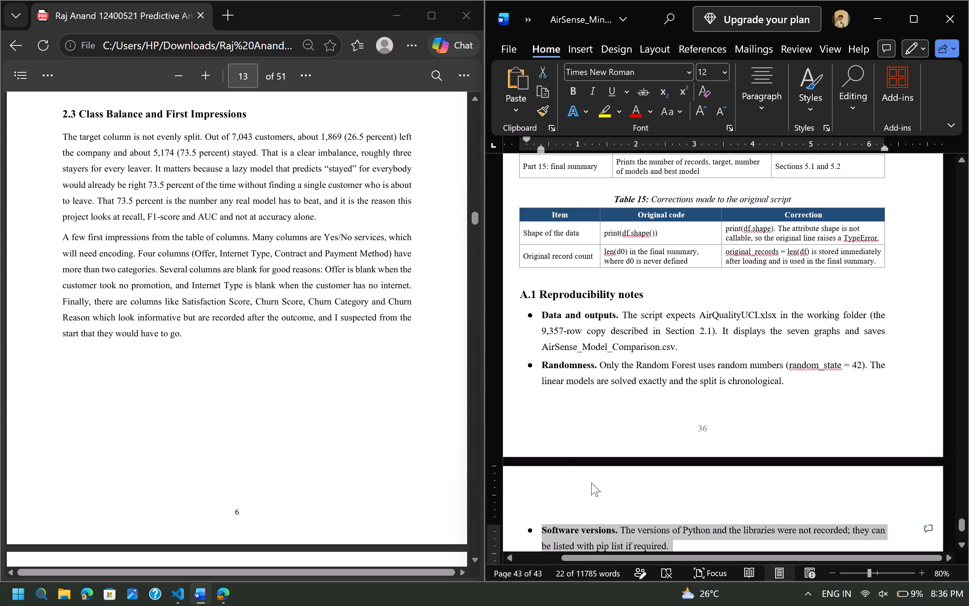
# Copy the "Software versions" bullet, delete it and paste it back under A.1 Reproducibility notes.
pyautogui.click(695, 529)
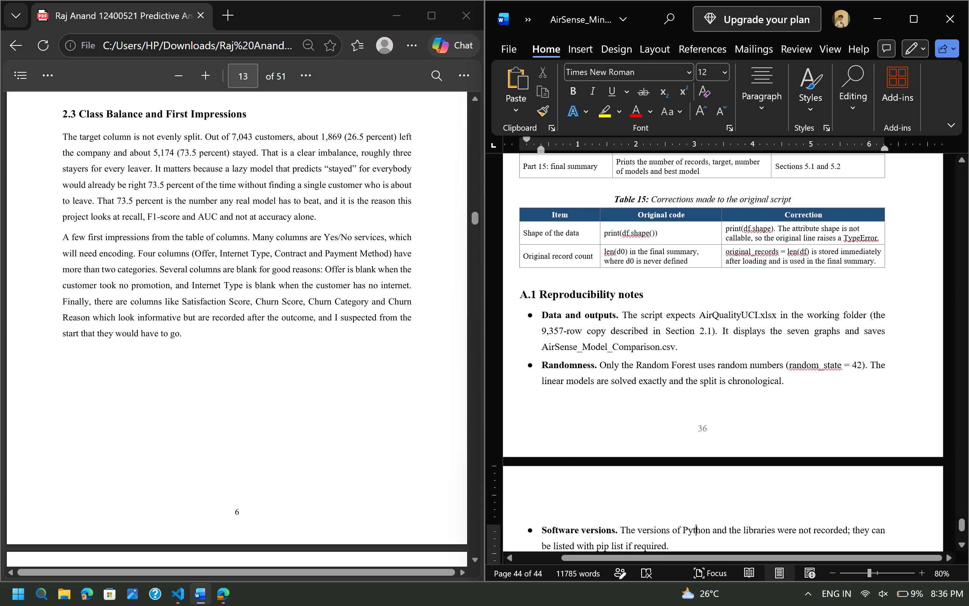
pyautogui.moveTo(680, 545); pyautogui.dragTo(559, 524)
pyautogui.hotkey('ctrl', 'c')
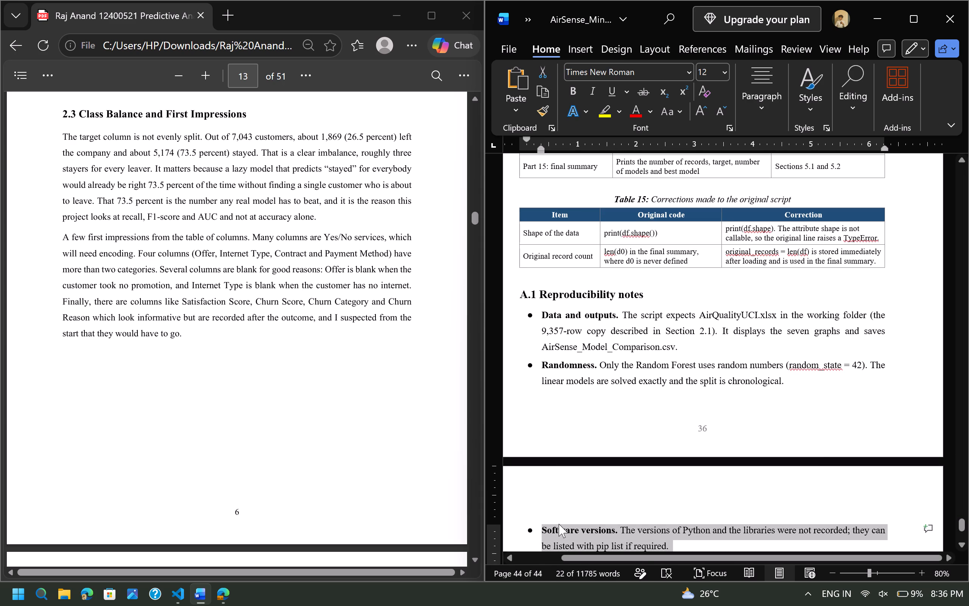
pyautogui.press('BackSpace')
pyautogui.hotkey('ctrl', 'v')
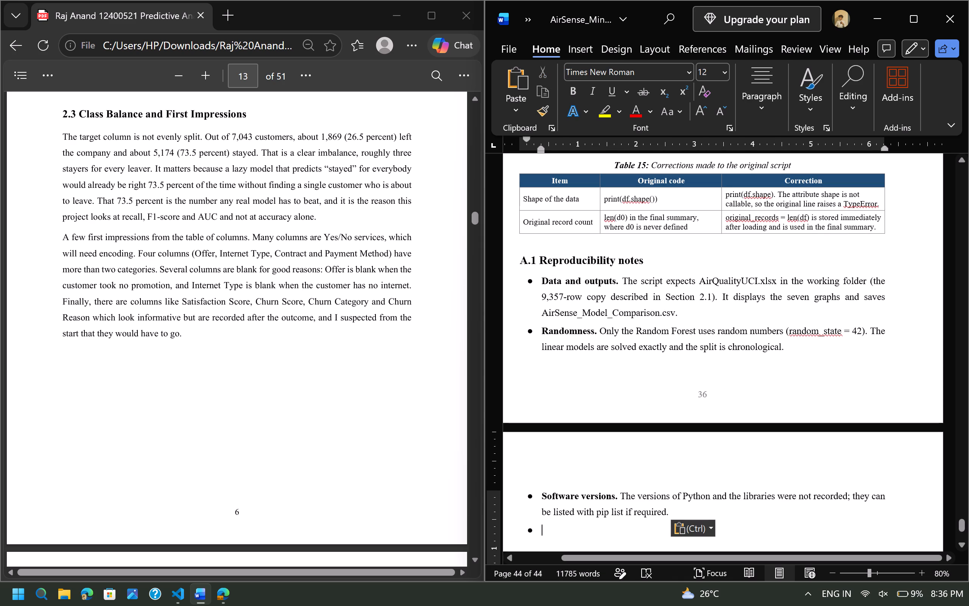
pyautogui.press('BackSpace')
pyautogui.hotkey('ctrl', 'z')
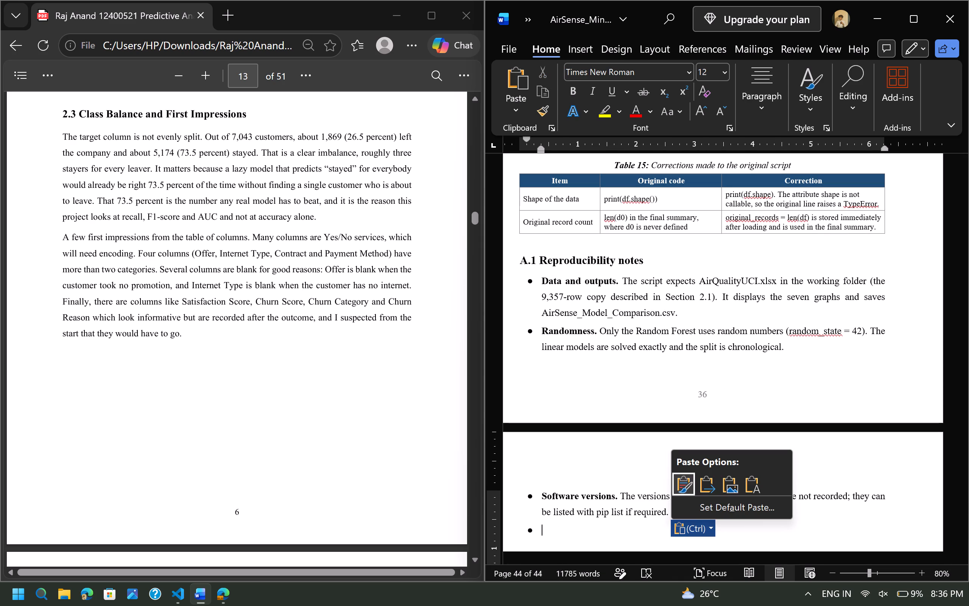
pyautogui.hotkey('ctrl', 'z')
# Erase the empty bullet below "Software versions" and the end of that bullet's text back to "be listed with pi".
pyautogui.moveTo(559, 524); pyautogui.dragTo(523, 503)
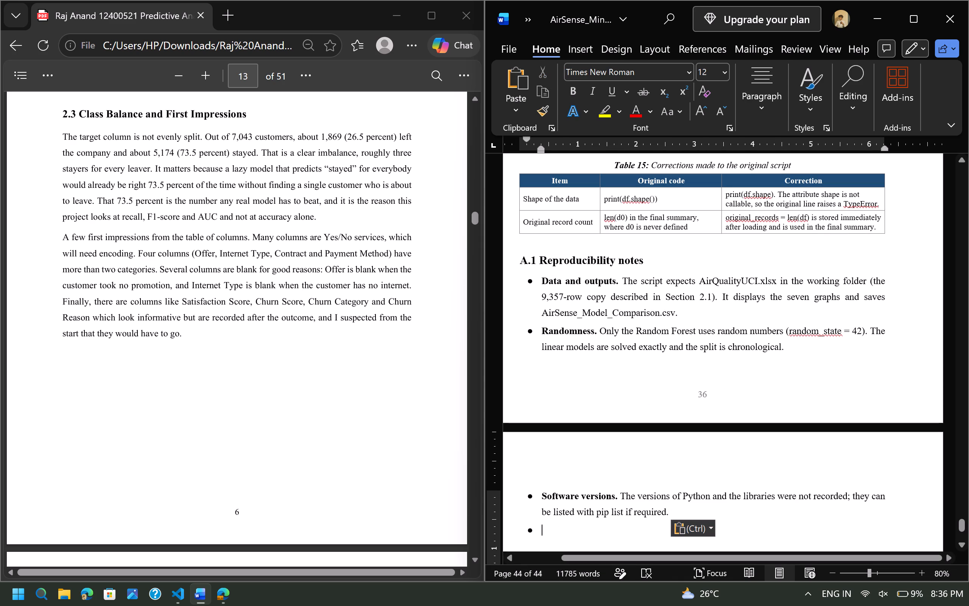
pyautogui.moveTo(523, 503); pyautogui.dragTo(525, 495)
pyautogui.press('BackSpace')
pyautogui.press('BackSpace')
pyautogui.press('BackSpace')
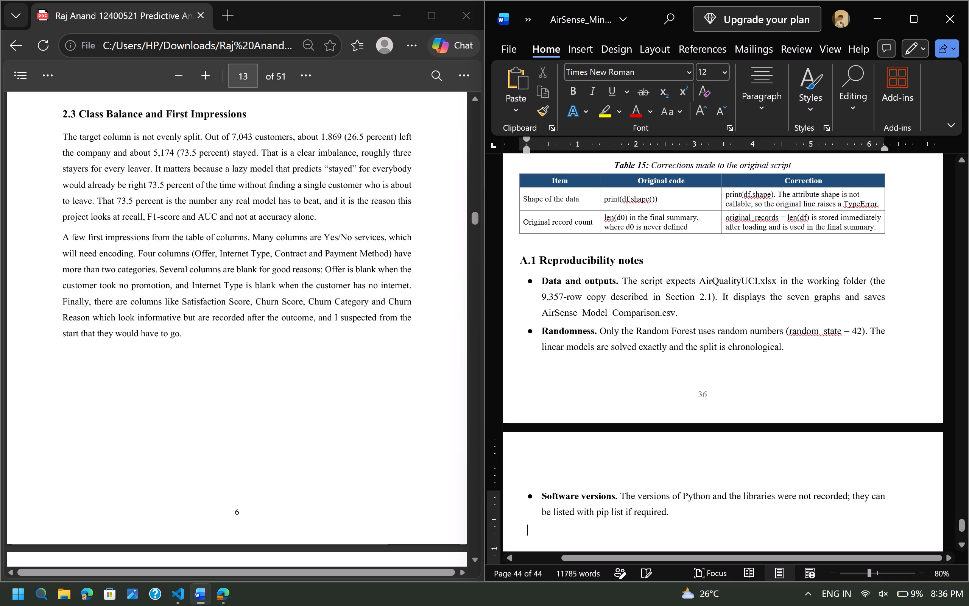
pyautogui.press('BackSpace')
pyautogui.press('BackSpace')
pyautogui.press('BackSpace')
pyautogui.press('BackSpace')
pyautogui.press('BackSpace')
pyautogui.press('BackSpace')
pyautogui.press('BackSpace')
pyautogui.press('BackSpace')
pyautogui.press('BackSpace')
pyautogui.press('BackSpace')
pyautogui.press('BackSpace')
pyautogui.press('BackSpace')
pyautogui.press('BackSpace')
pyautogui.press('BackSpace')
pyautogui.press('BackSpace')
pyautogui.press('BackSpace')
pyautogui.press('BackSpace')
pyautogui.press('BackSpace')
pyautogui.press('BackSpace')
pyautogui.press('BackSpace')
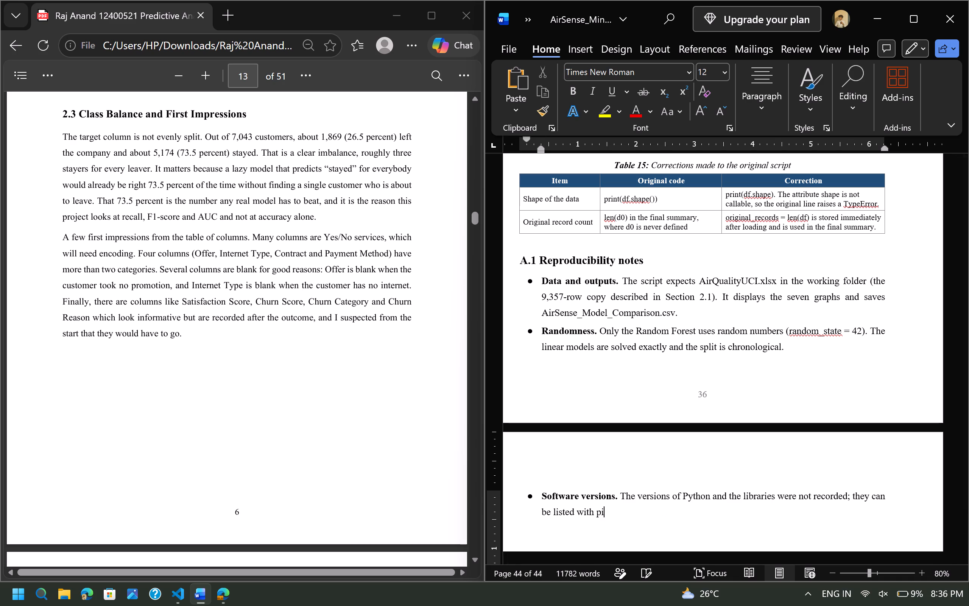
# Dismiss the low-battery warning and its notification.
pyautogui.moveTo(611, 510); pyautogui.dragTo(582, 502)
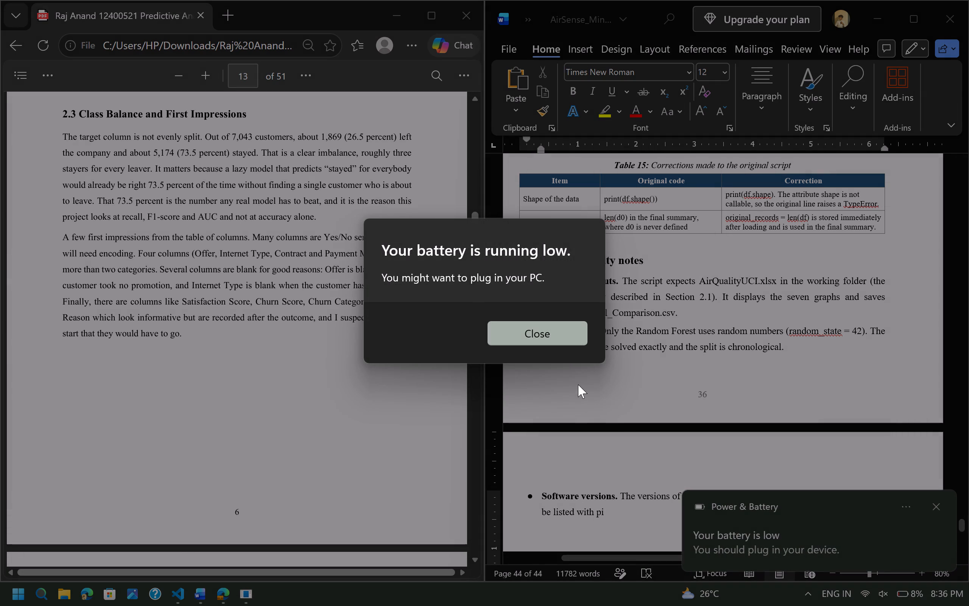
pyautogui.click(557, 335)
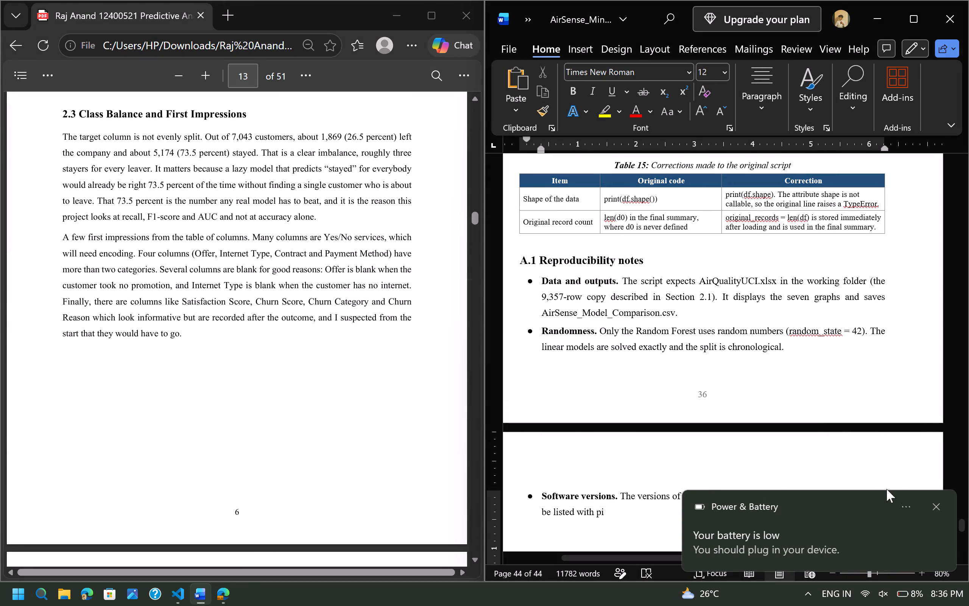
pyautogui.click(936, 503)
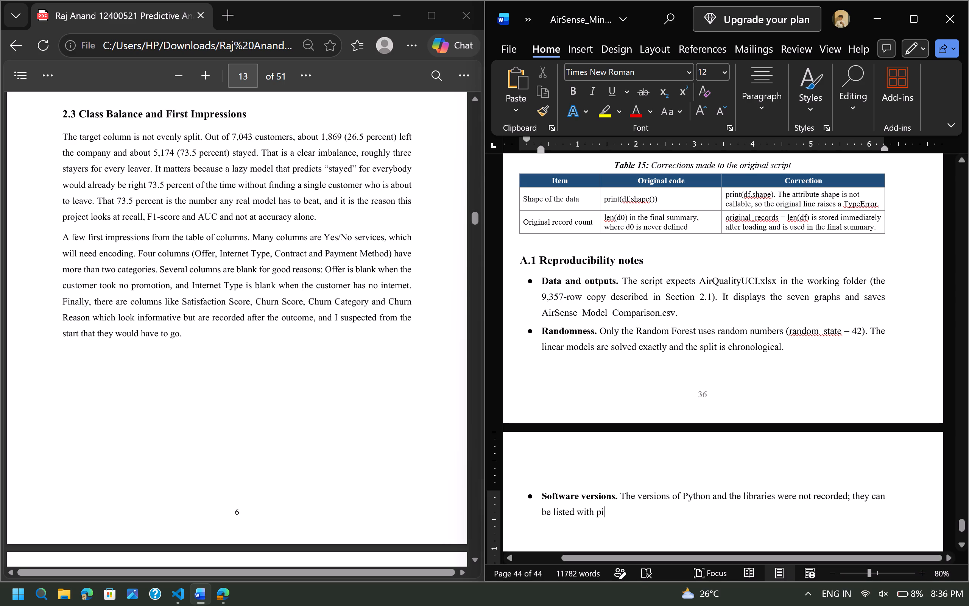
# Delete the rest of the "Software versions" bullet and its leftover bullet marker and indent under A.1 Reproducibility notes.
pyautogui.moveTo(612, 525); pyautogui.dragTo(513, 484)
pyautogui.press('BackSpace')
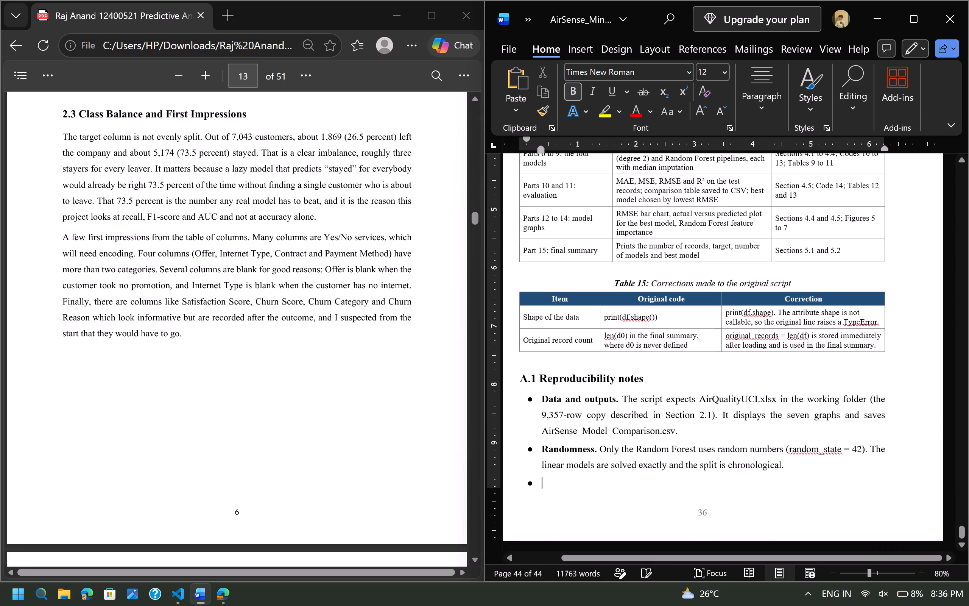
pyautogui.press('BackSpace')
pyautogui.press('BackSpace')
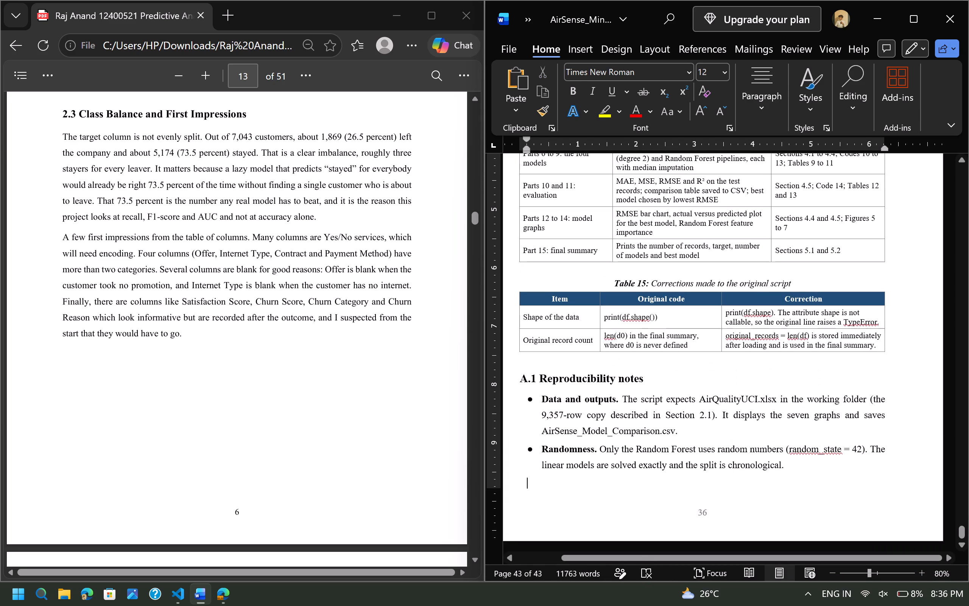
pyautogui.press('BackSpace')
# Compare the report's References and Appendix A pages with the reference PDF's closing pages.
pyautogui.scroll(-12, 292, 454)
pyautogui.scroll(-14, 292, 454)
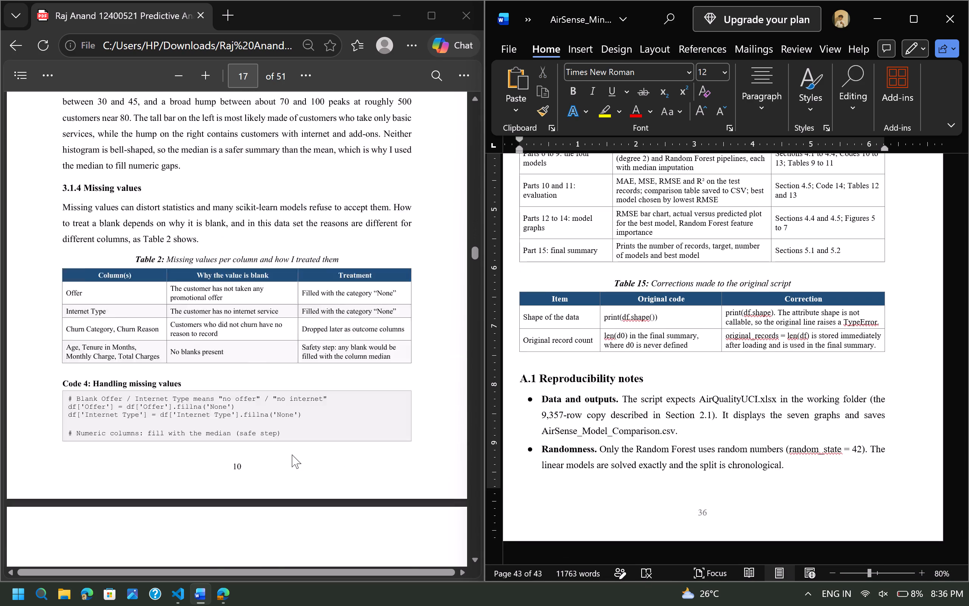
pyautogui.scroll(-20, 292, 454)
pyautogui.scroll(-20, 292, 454)
pyautogui.scroll(-11, 292, 454)
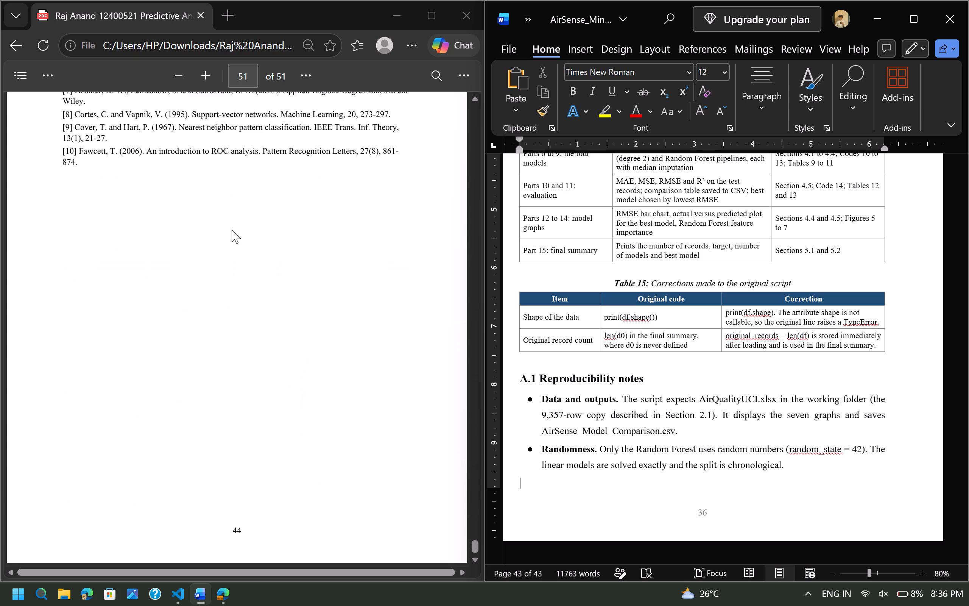
pyautogui.scroll(4, 232, 230)
pyautogui.scroll(1, 601, 322)
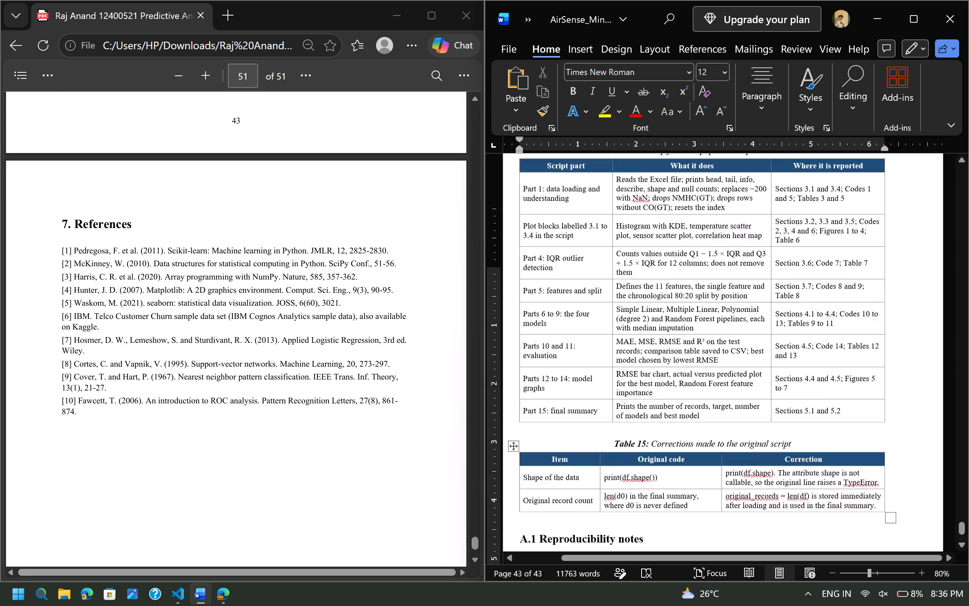
pyautogui.scroll(2, 601, 322)
pyautogui.scroll(4, 262, 373)
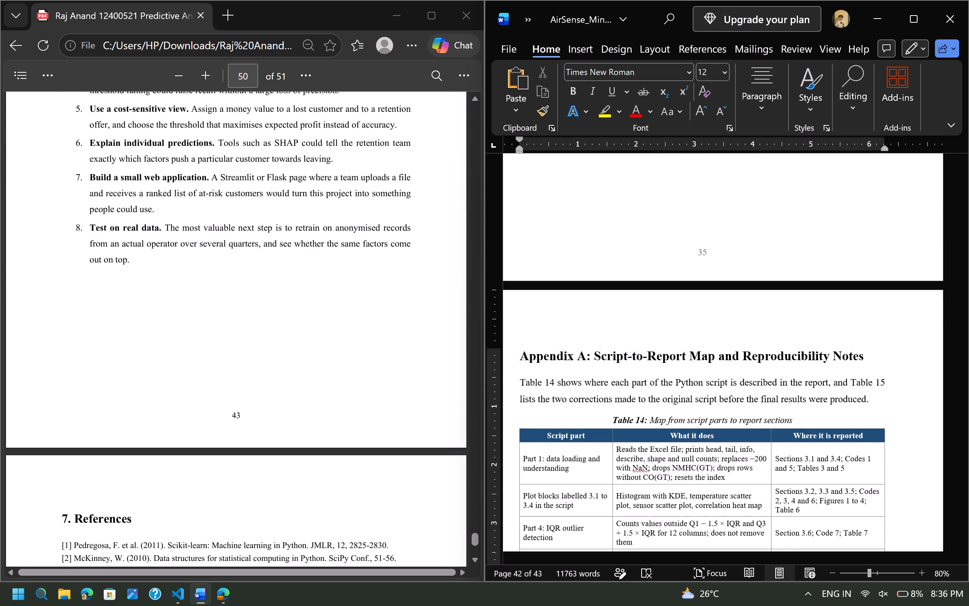
pyautogui.scroll(4, 262, 373)
pyautogui.scroll(-4, 262, 373)
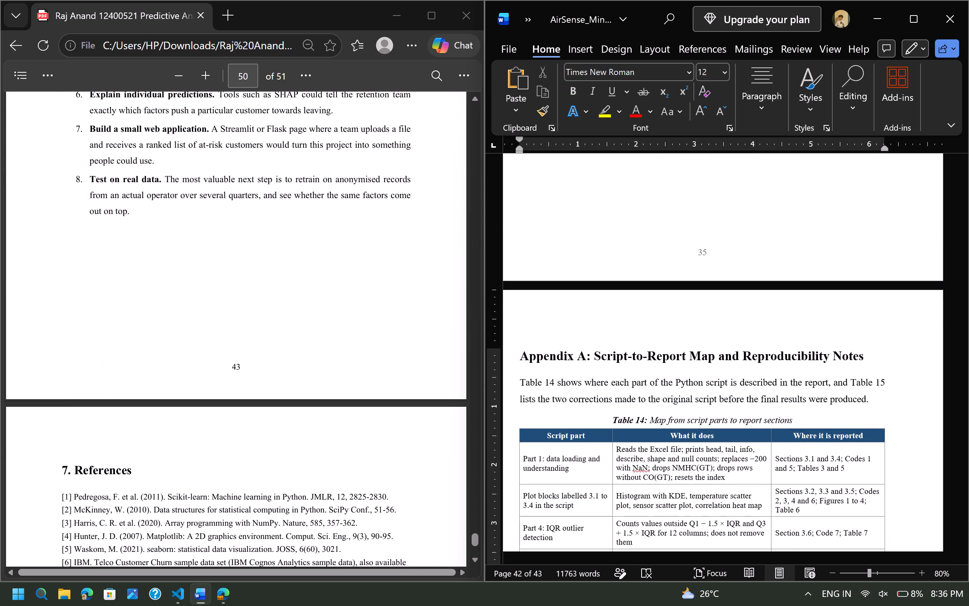
pyautogui.scroll(-5, 544, 354)
pyautogui.scroll(7, 550, 321)
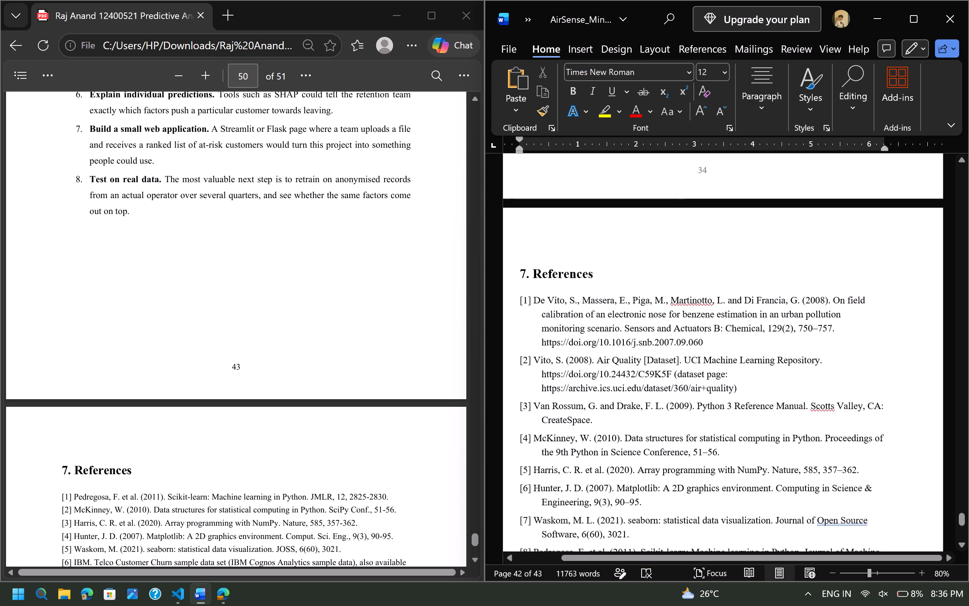
pyautogui.scroll(-3, 300, 375)
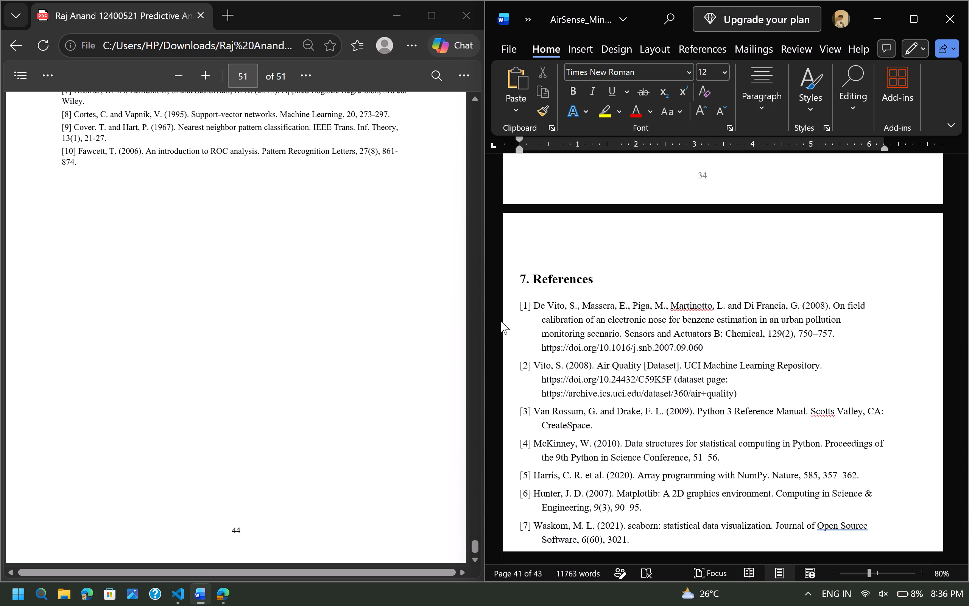
pyautogui.scroll(-6, 603, 308)
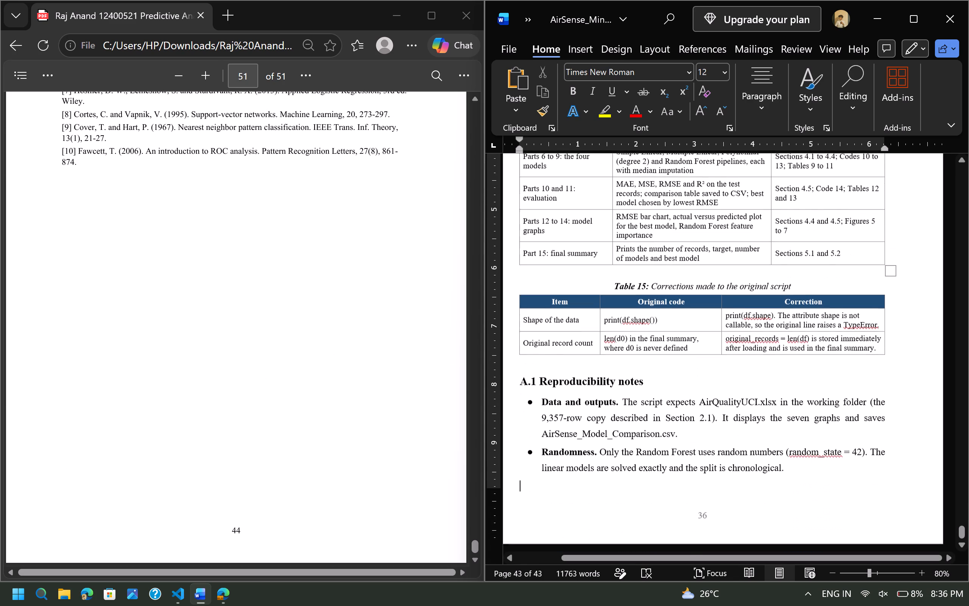
pyautogui.scroll(-1, 603, 308)
# Recheck the page layout from Section 6 Future Scope through the References to Appendix A.
pyautogui.scroll(7, 668, 365)
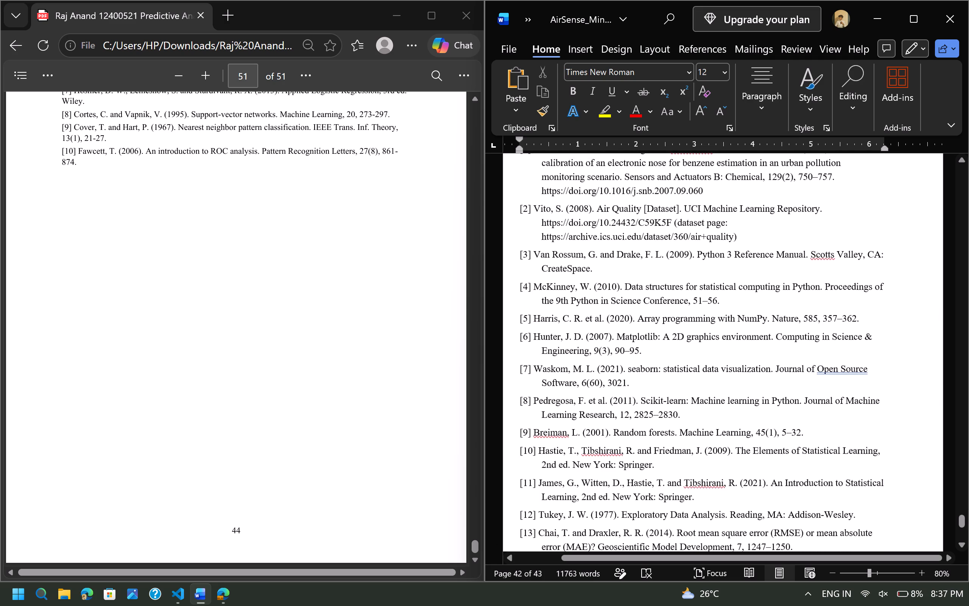
pyautogui.scroll(6, 668, 365)
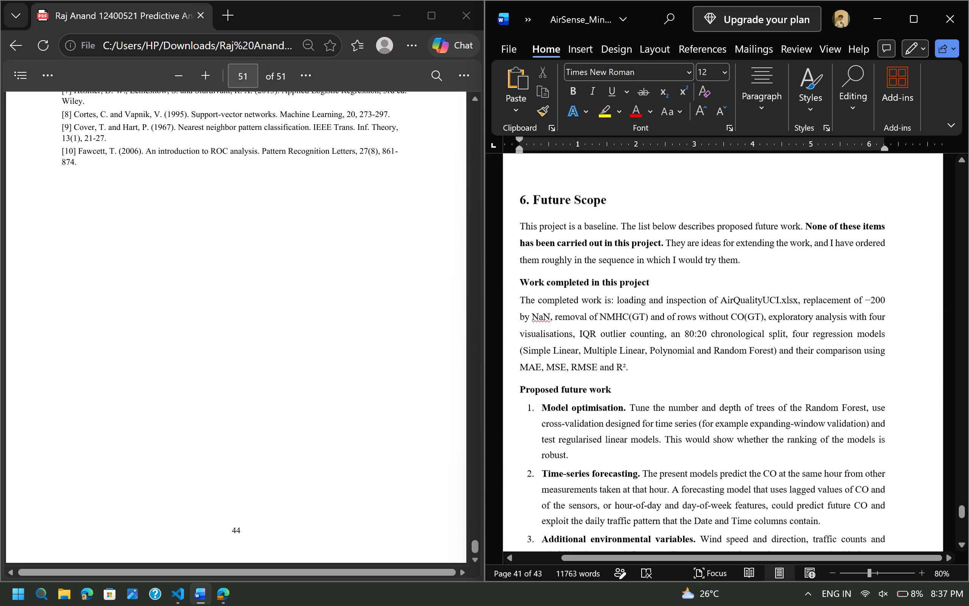
pyautogui.scroll(-10, 591, 303)
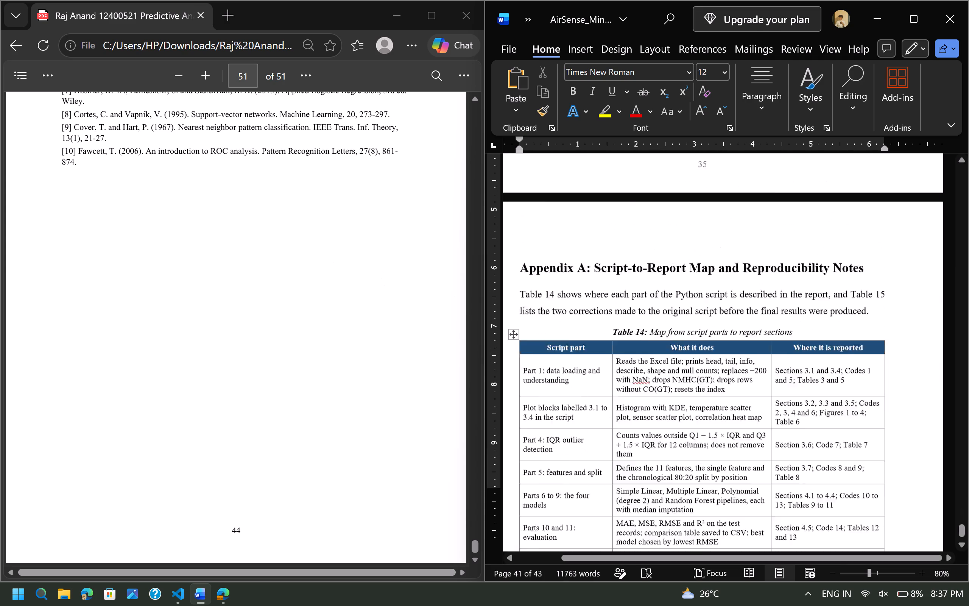
pyautogui.scroll(1, 715, 418)
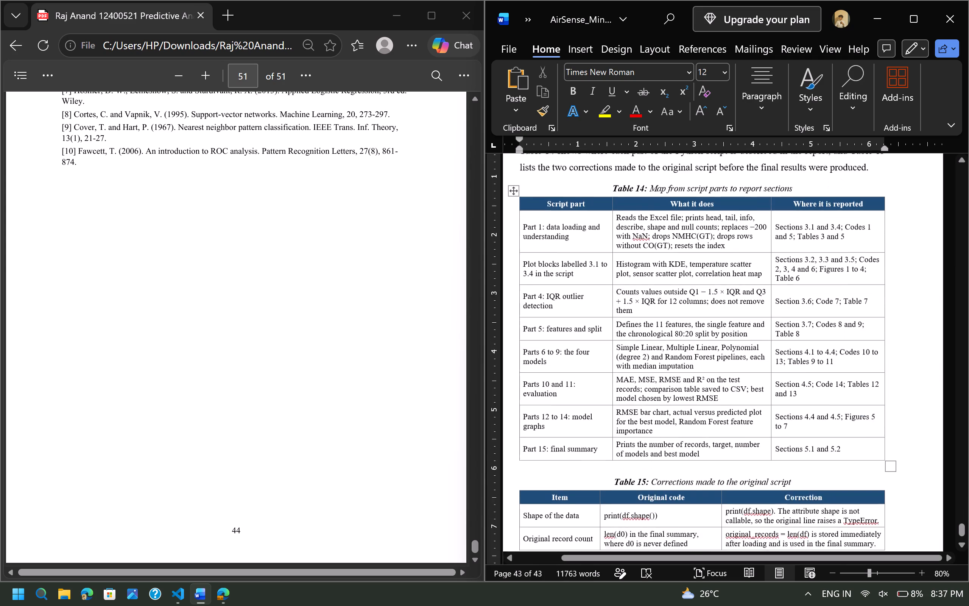
pyautogui.scroll(2, 715, 418)
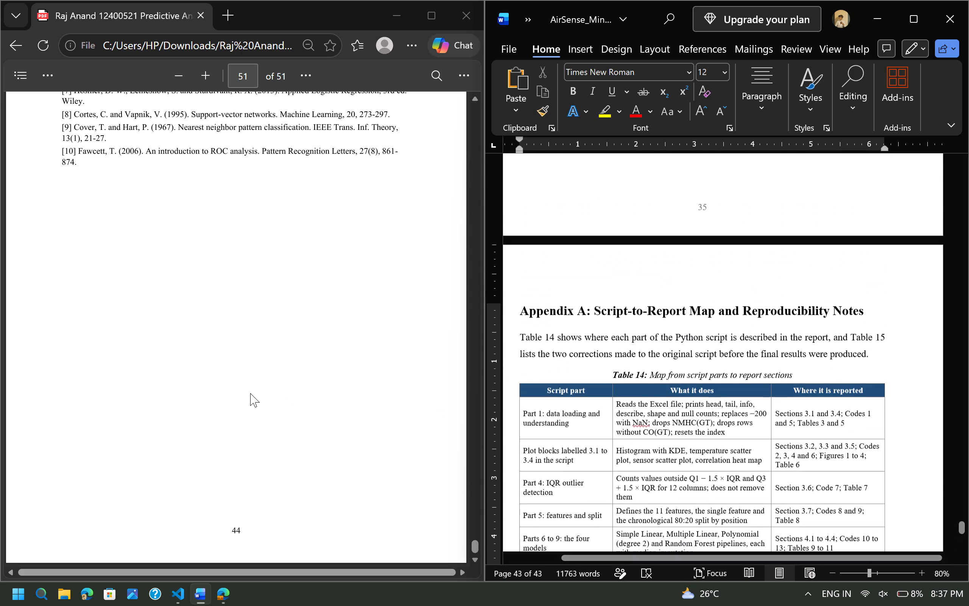
# Review the reference PDF backwards from its references through 5.4 Project Links and 5.3 Limitations to section 5.2.
pyautogui.scroll(11, 248, 390)
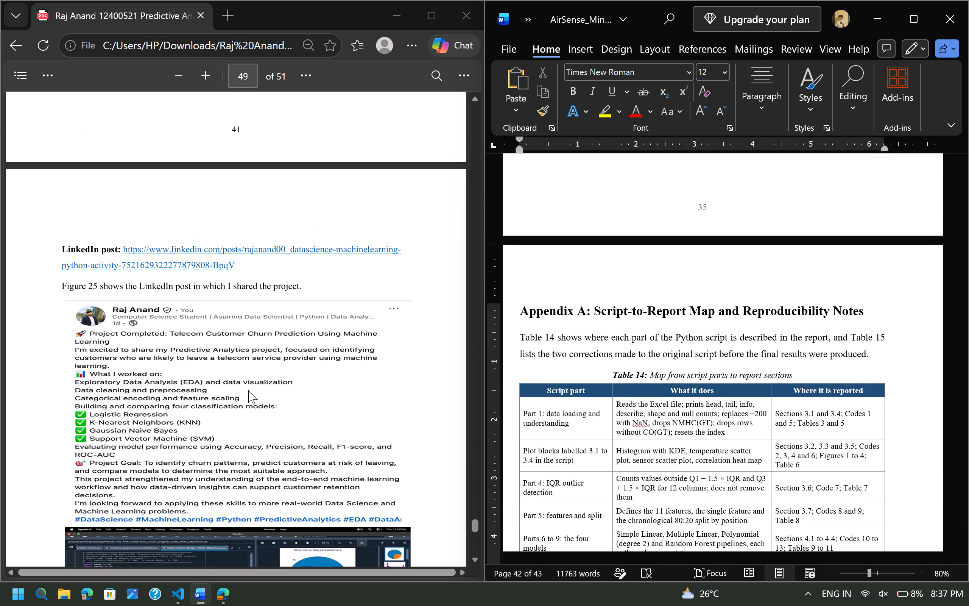
pyautogui.scroll(3, 248, 390)
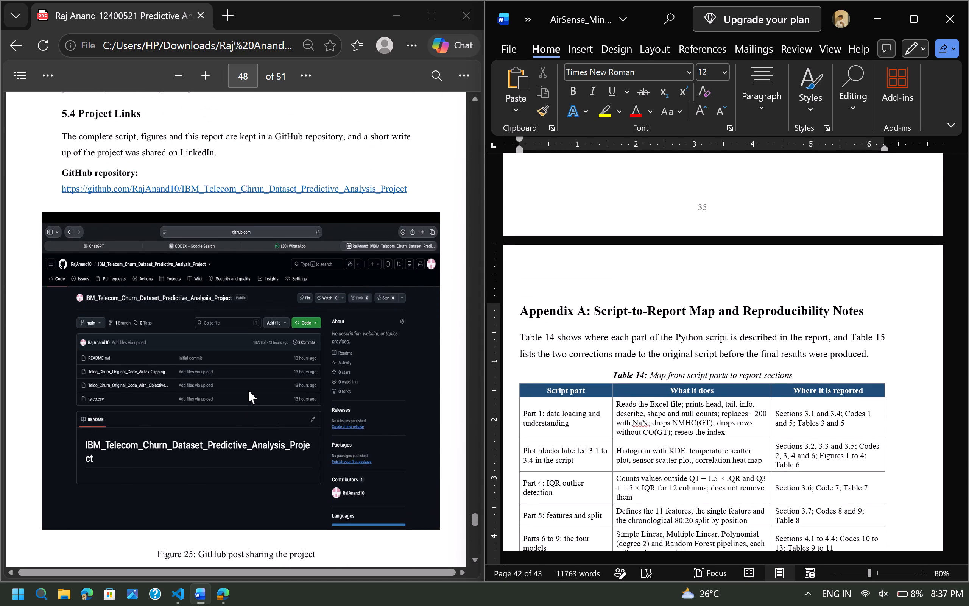
pyautogui.scroll(5, 248, 390)
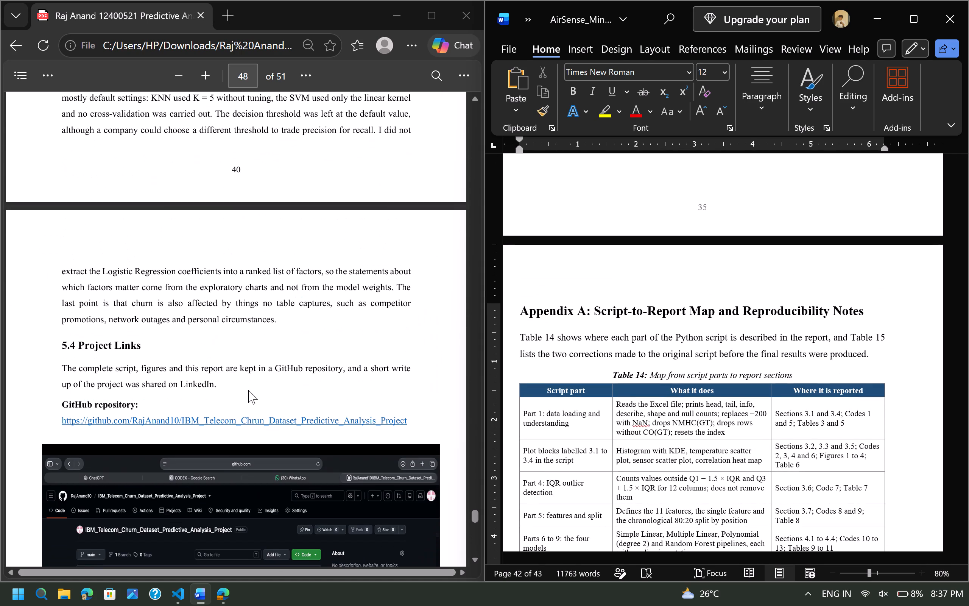
pyautogui.scroll(3, 248, 390)
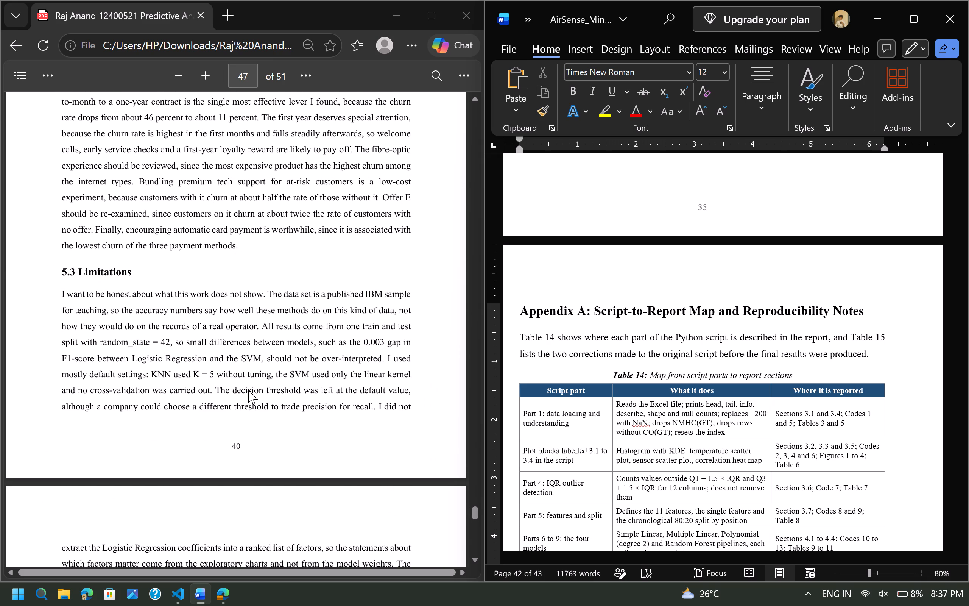
pyautogui.scroll(3, 248, 390)
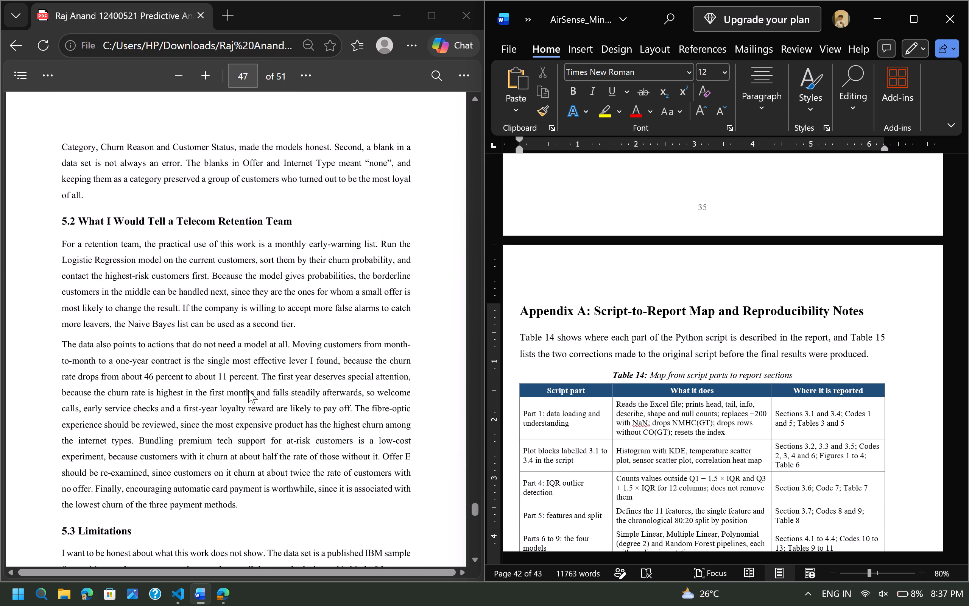
# Review the AirSense report's limitations, 5.5 Project Links, Future Scope, References and Appendix A tables.
pyautogui.scroll(5, 717, 266)
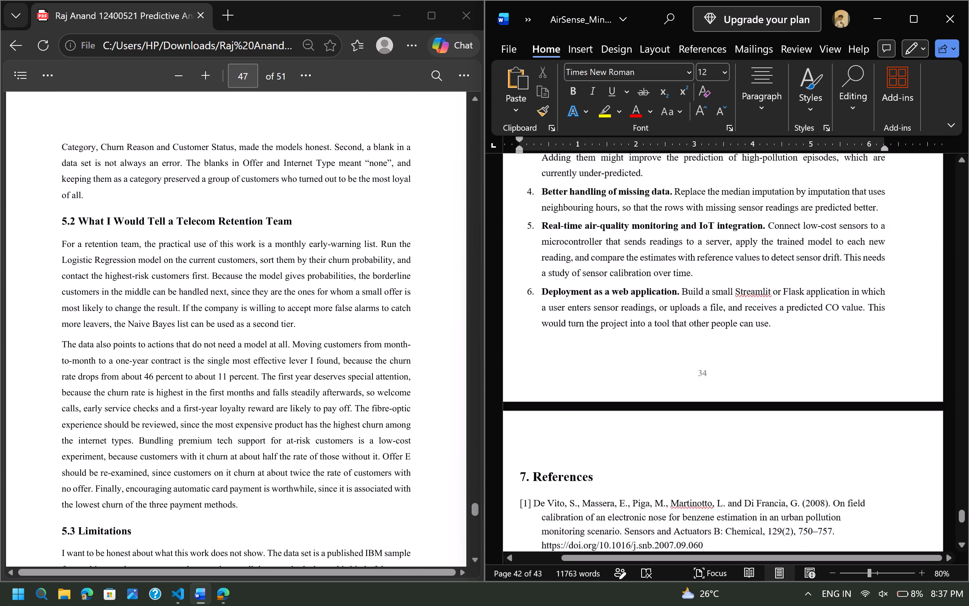
pyautogui.scroll(5, 717, 266)
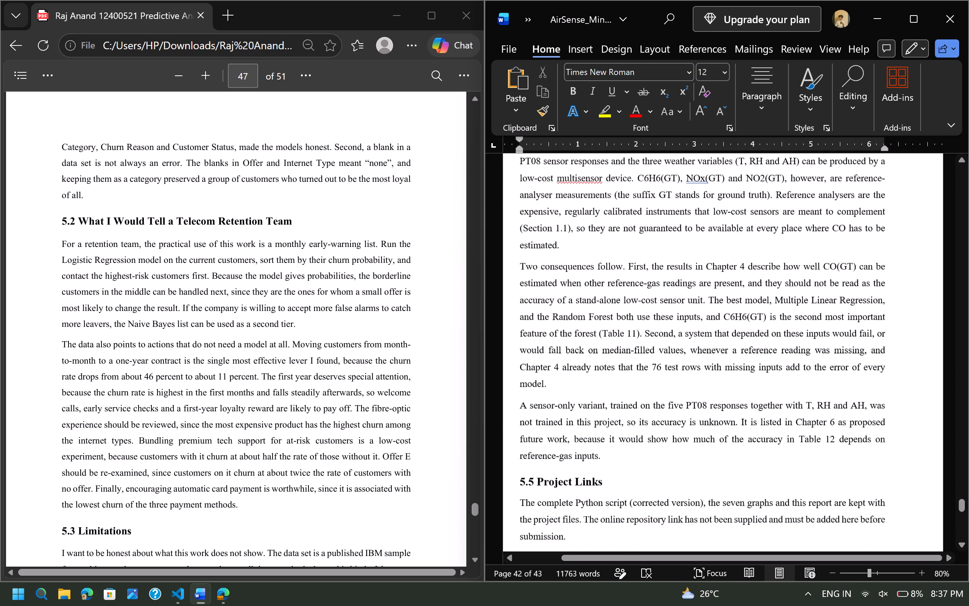
pyautogui.scroll(6, 717, 266)
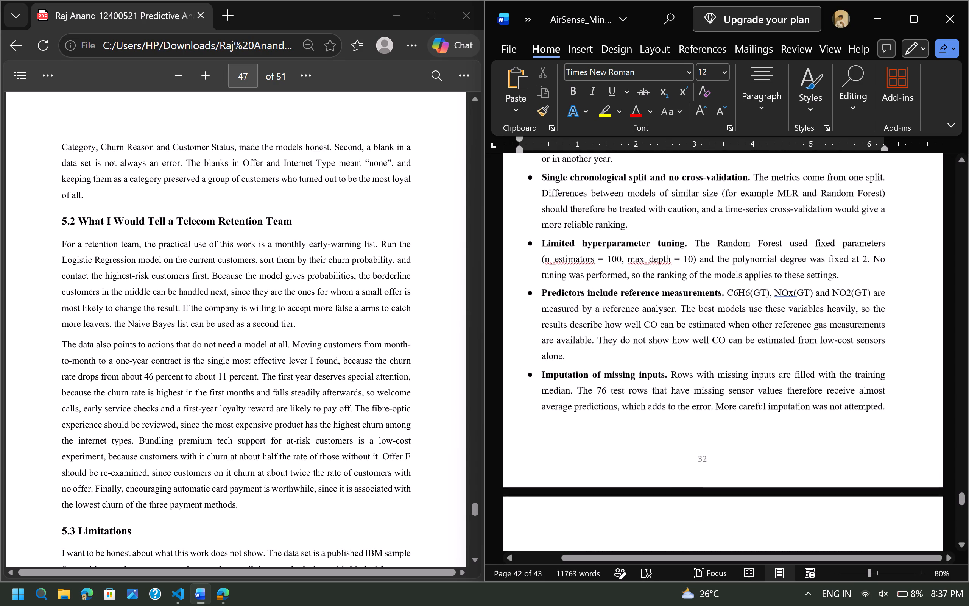
pyautogui.scroll(3, 717, 266)
pyautogui.scroll(-5, 717, 266)
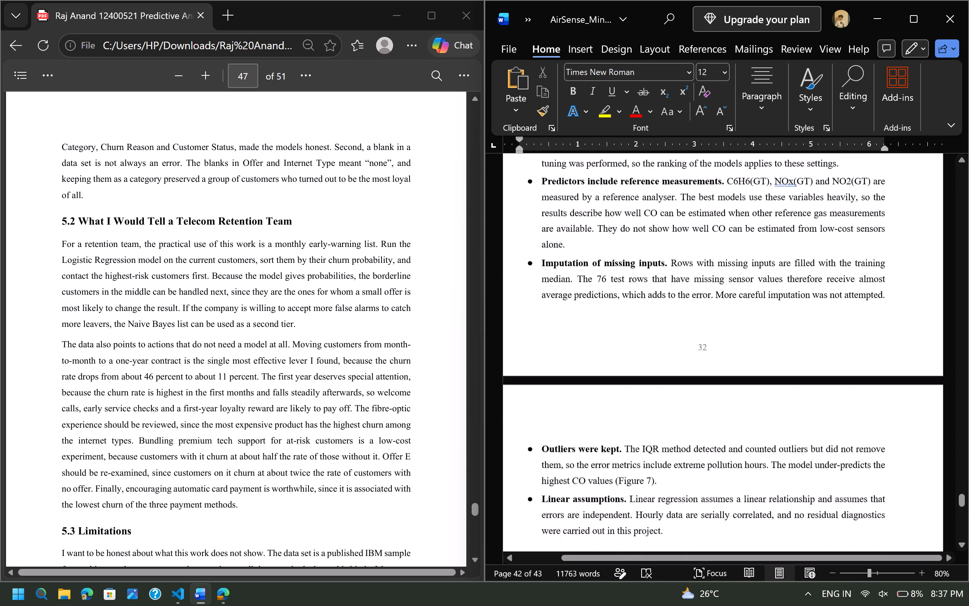
pyautogui.scroll(-9, 717, 266)
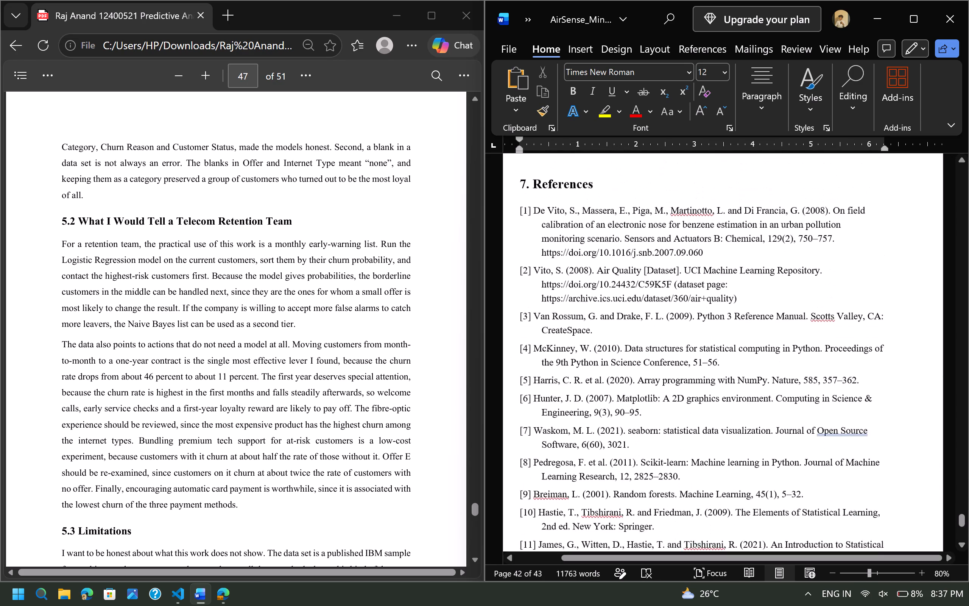
pyautogui.scroll(-3, 717, 266)
pyautogui.scroll(-7, 337, 343)
pyautogui.scroll(-1, 544, 346)
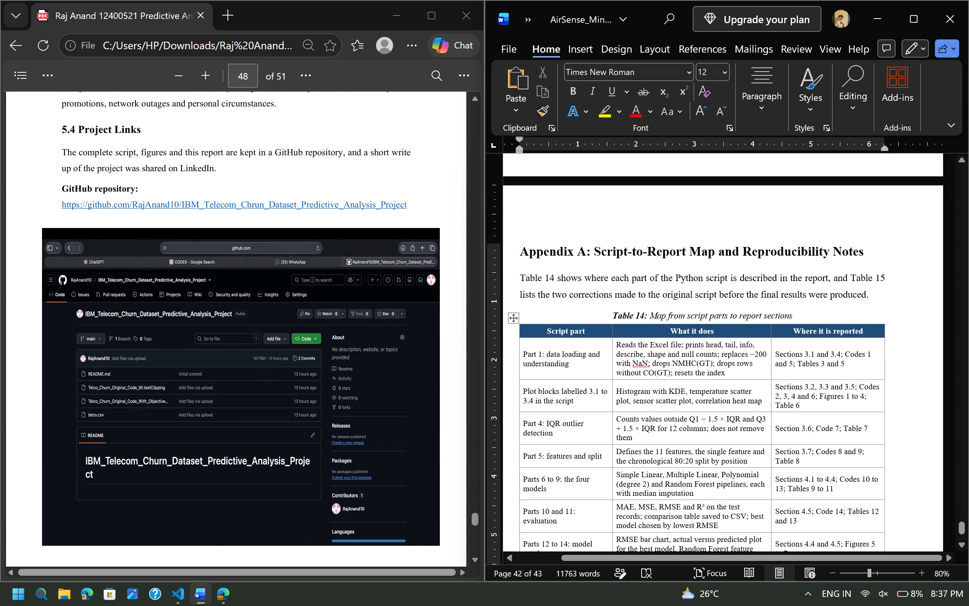
pyautogui.scroll(-2, 544, 346)
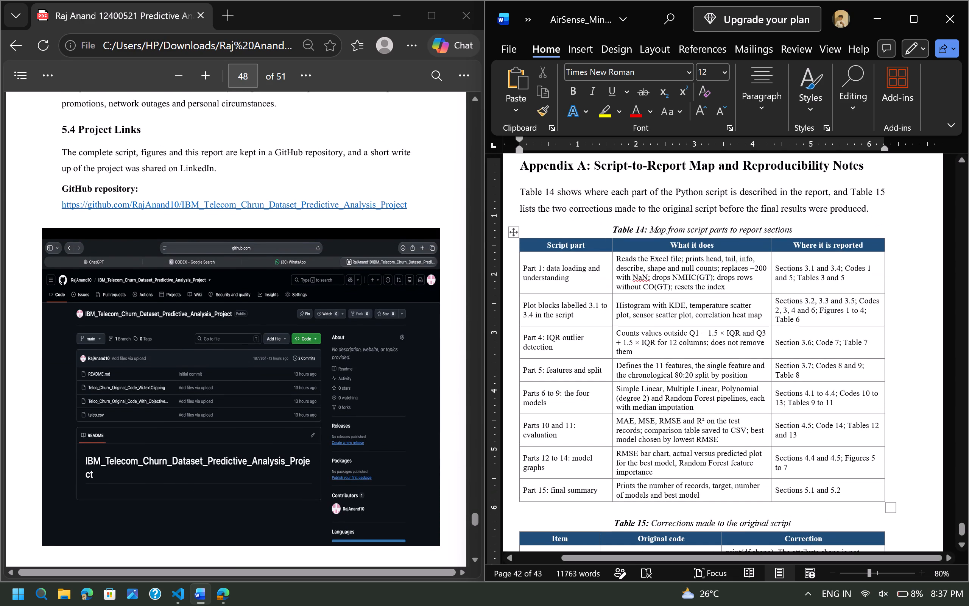
pyautogui.scroll(-1, 544, 346)
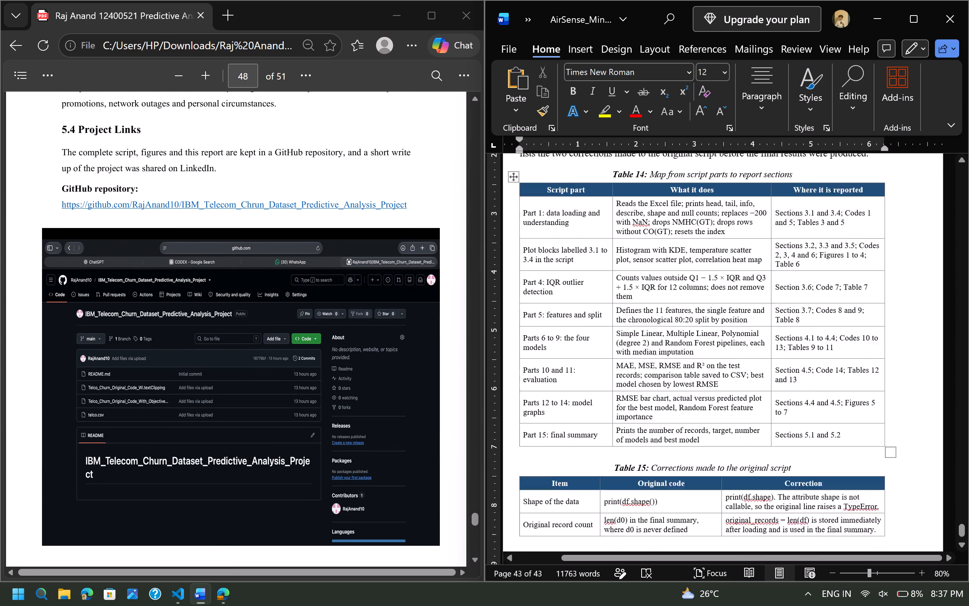
pyautogui.scroll(-1, 544, 346)
# Examine how the reference PDF presents its project links, GitHub and LinkedIn figures and future scope pages.
pyautogui.scroll(6, 291, 356)
pyautogui.scroll(-2, 291, 356)
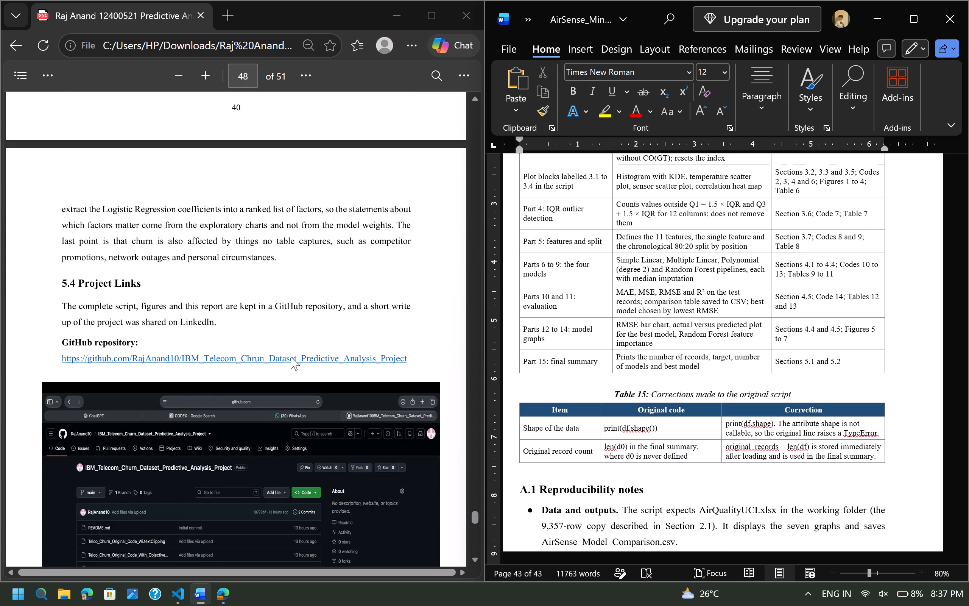
pyautogui.scroll(-6, 291, 356)
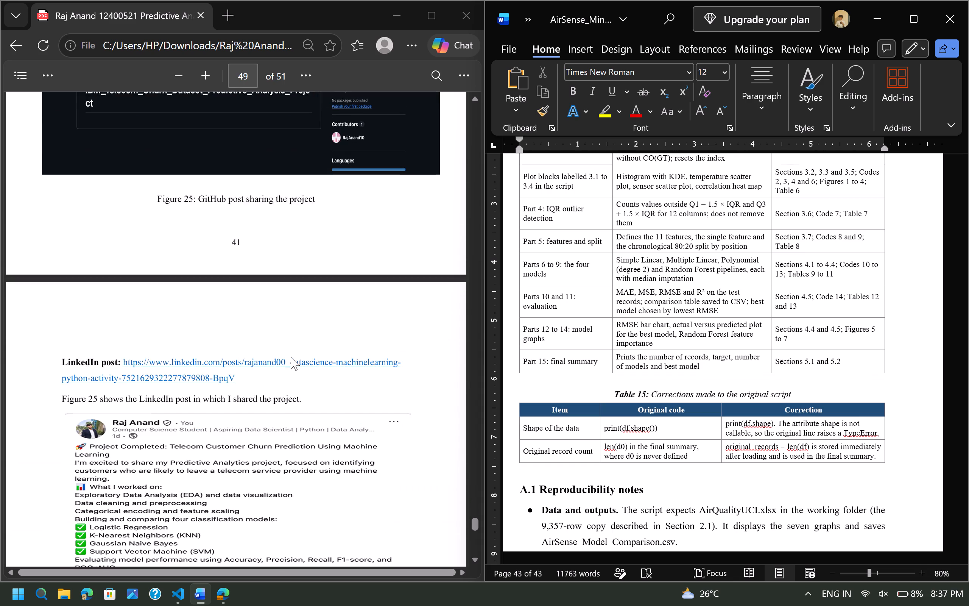
pyautogui.scroll(-6, 291, 356)
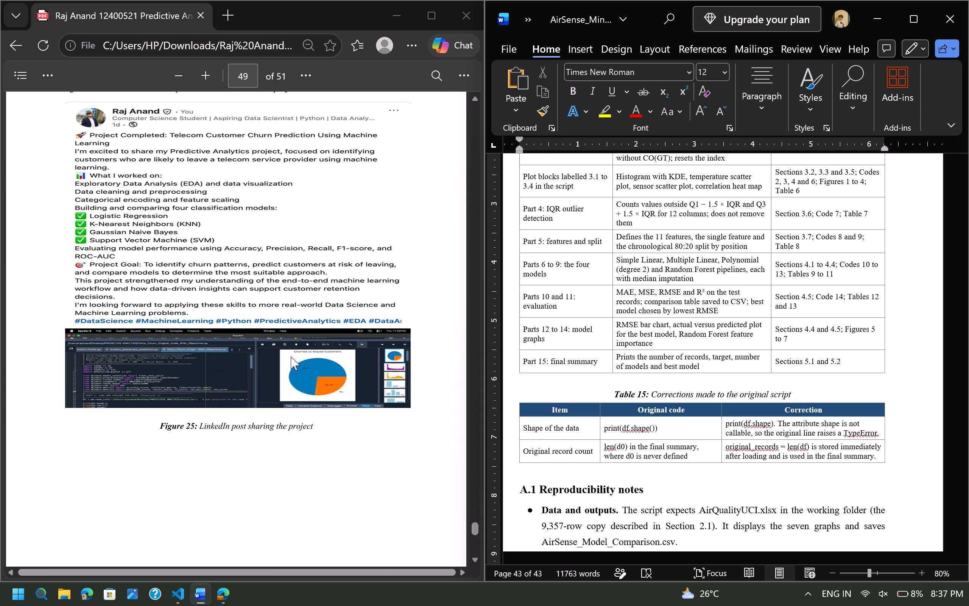
pyautogui.scroll(-5, 291, 356)
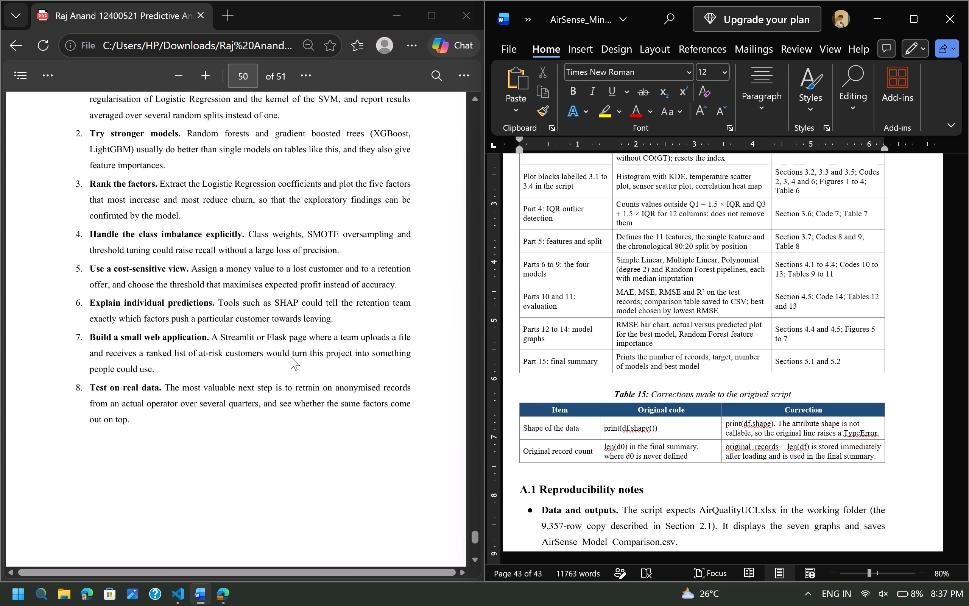
pyautogui.scroll(-2, 291, 356)
pyautogui.scroll(8, 291, 356)
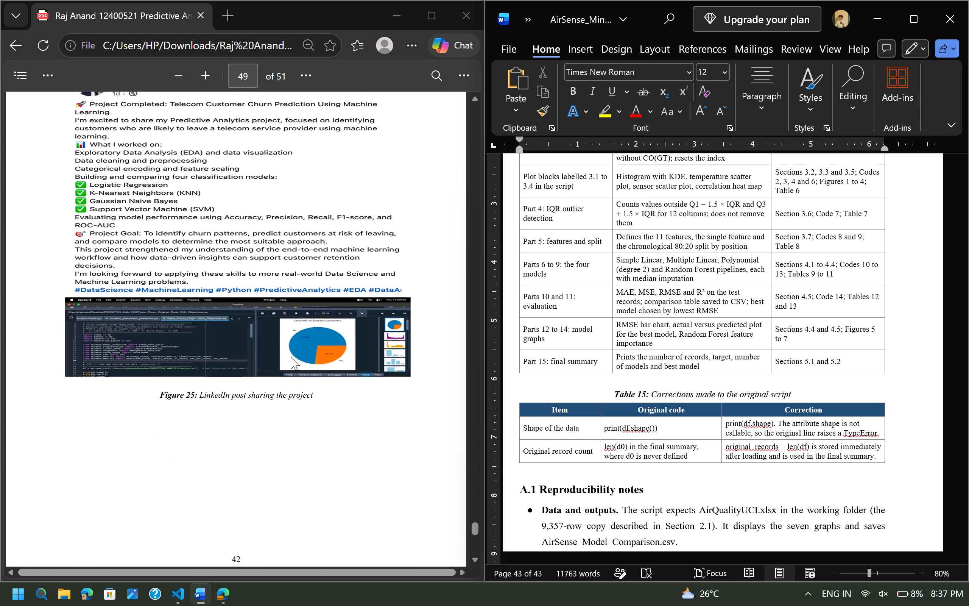
pyautogui.scroll(8, 291, 356)
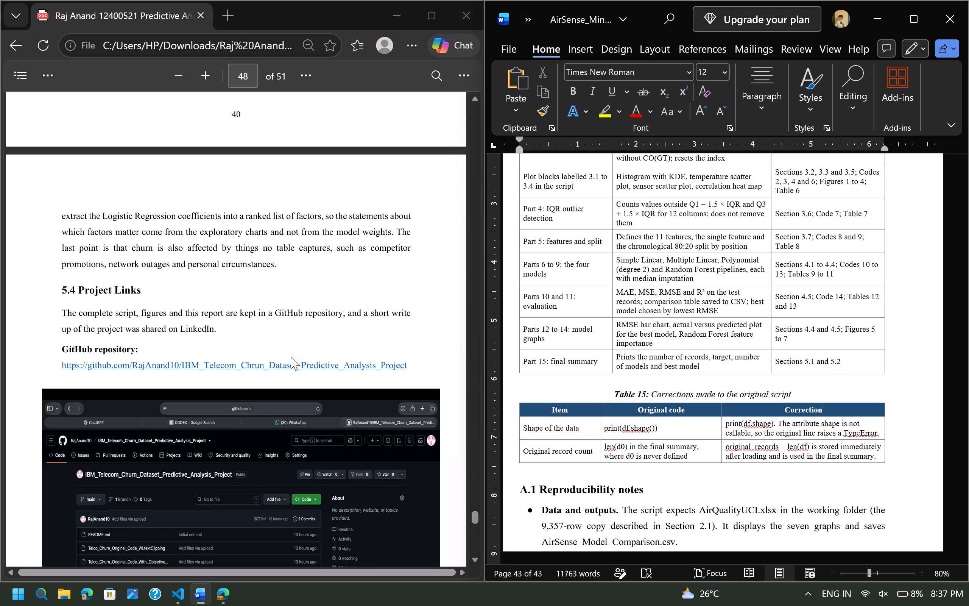
pyautogui.scroll(6, 291, 356)
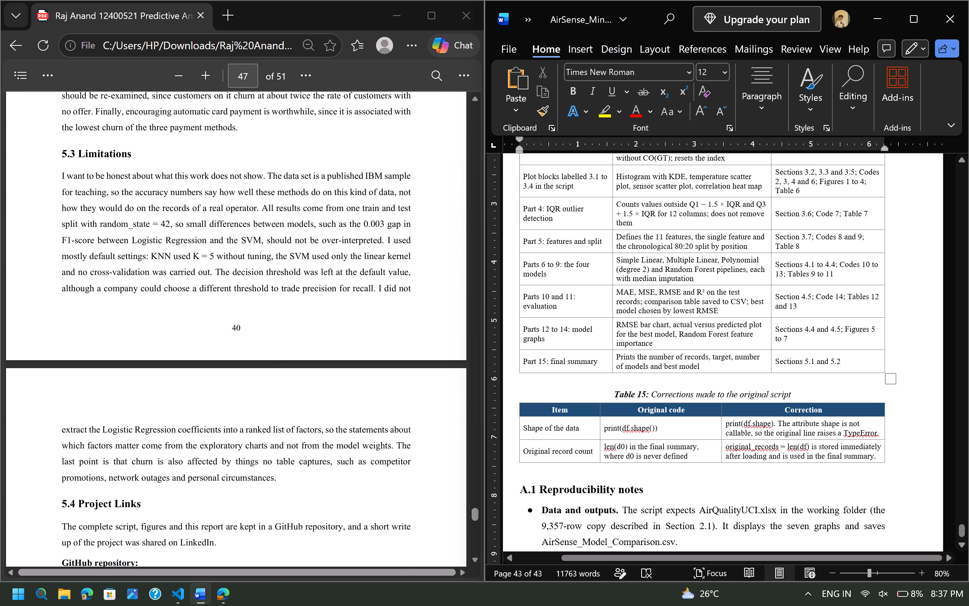
# Check the AirSense report's References, 6. Future Scope and 5.5 Project Links against the reference layout.
pyautogui.scroll(6, 651, 323)
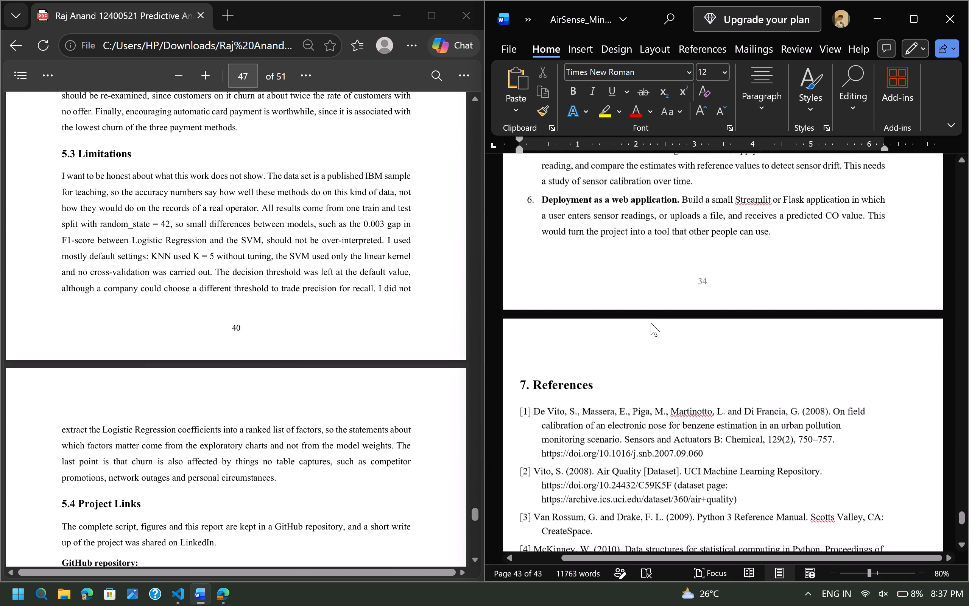
pyautogui.scroll(5, 651, 323)
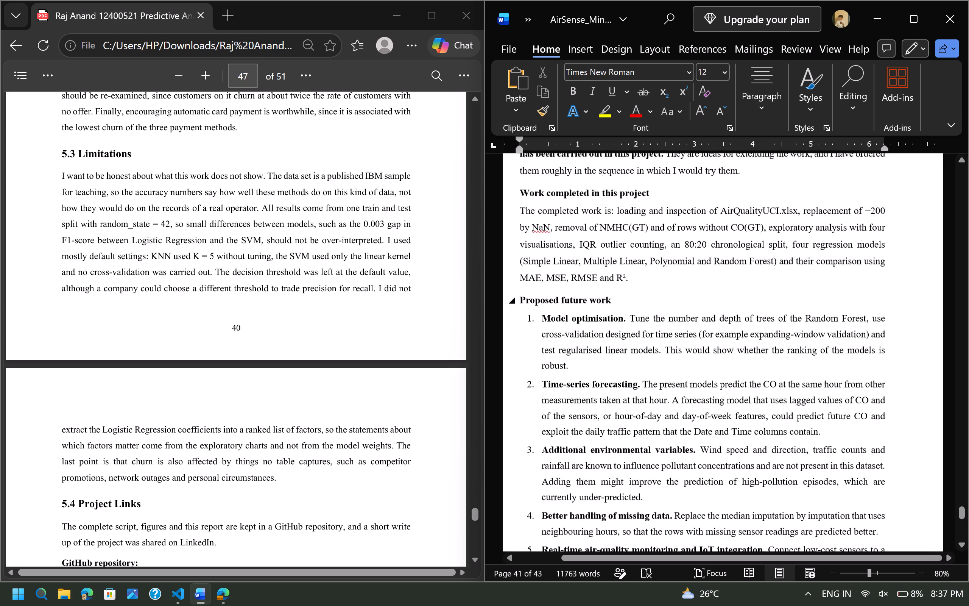
pyautogui.scroll(5, 651, 323)
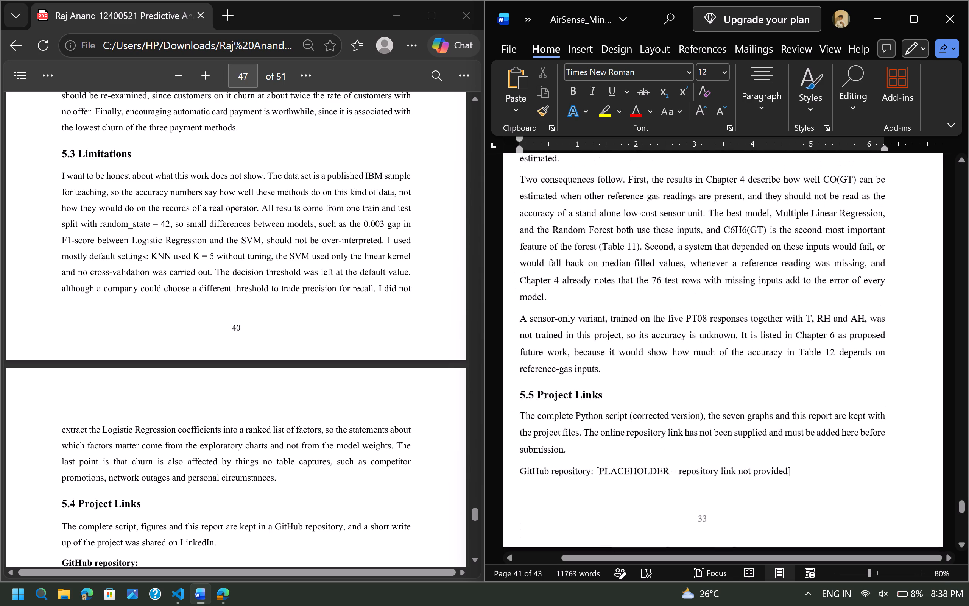
pyautogui.scroll(1, 651, 323)
pyautogui.scroll(-2, 651, 323)
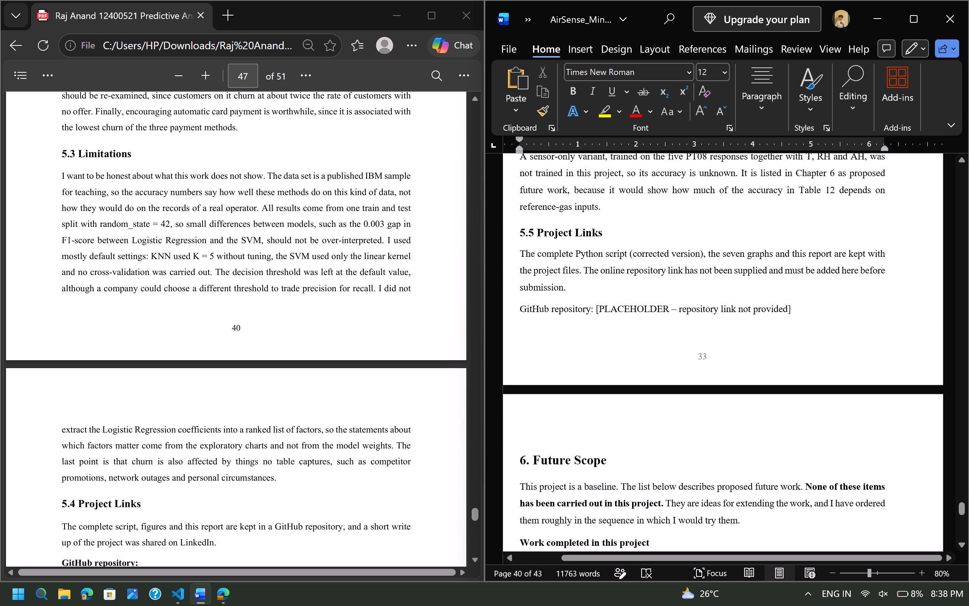
pyautogui.scroll(-5, 671, 333)
pyautogui.scroll(1, 671, 333)
# Delete all of Appendix A, from its heading through Tables 14 and 15 and A.1 Reproducibility notes, including its leftover page.
pyautogui.scroll(-7, 671, 333)
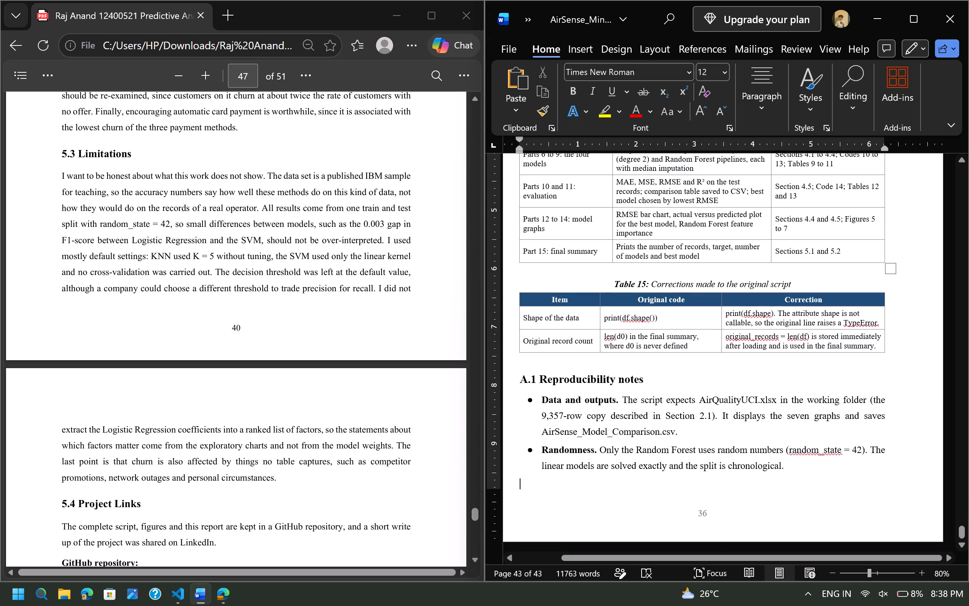
pyautogui.moveTo(796, 479); pyautogui.dragTo(521, 306)
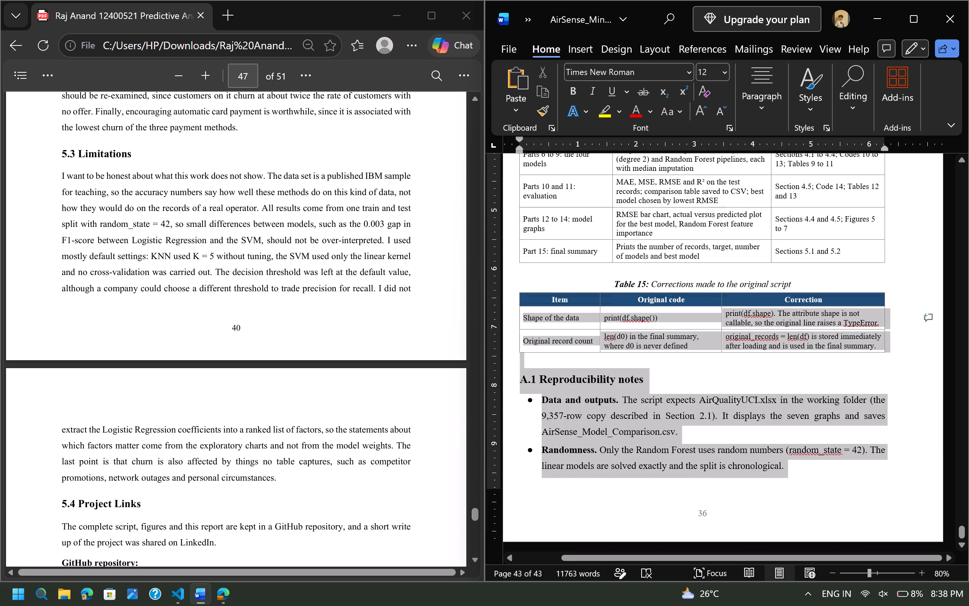
pyautogui.moveTo(521, 306); pyautogui.dragTo(506, 154)
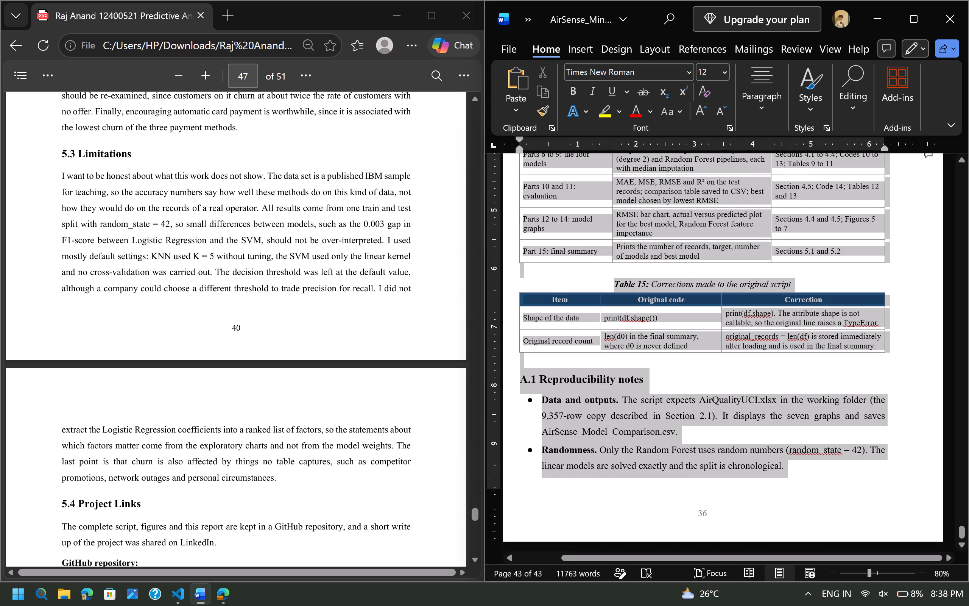
pyautogui.moveTo(506, 154); pyautogui.dragTo(505, 148)
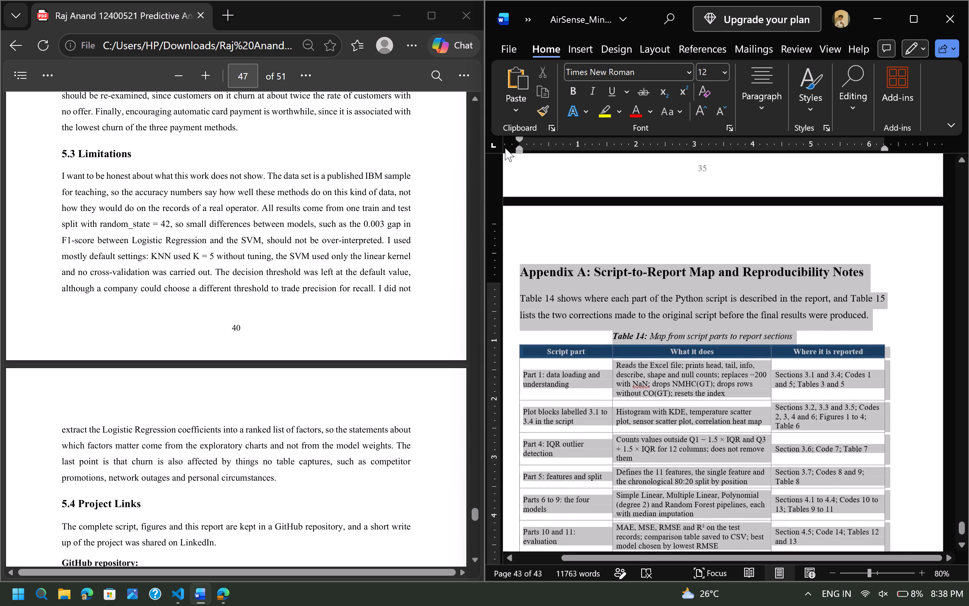
pyautogui.moveTo(505, 148); pyautogui.dragTo(525, 435)
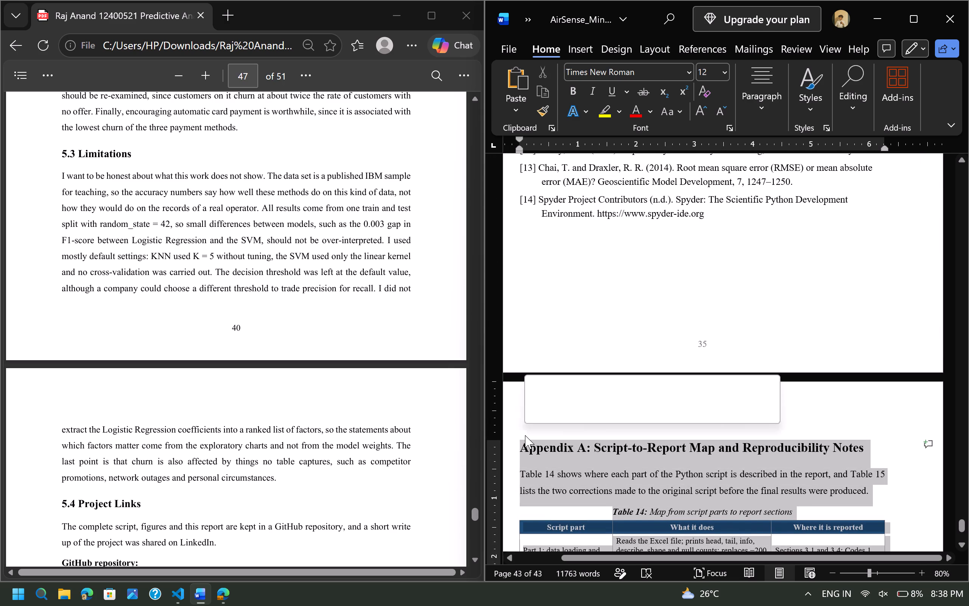
pyautogui.press('BackSpace')
pyautogui.press('BackSpace')
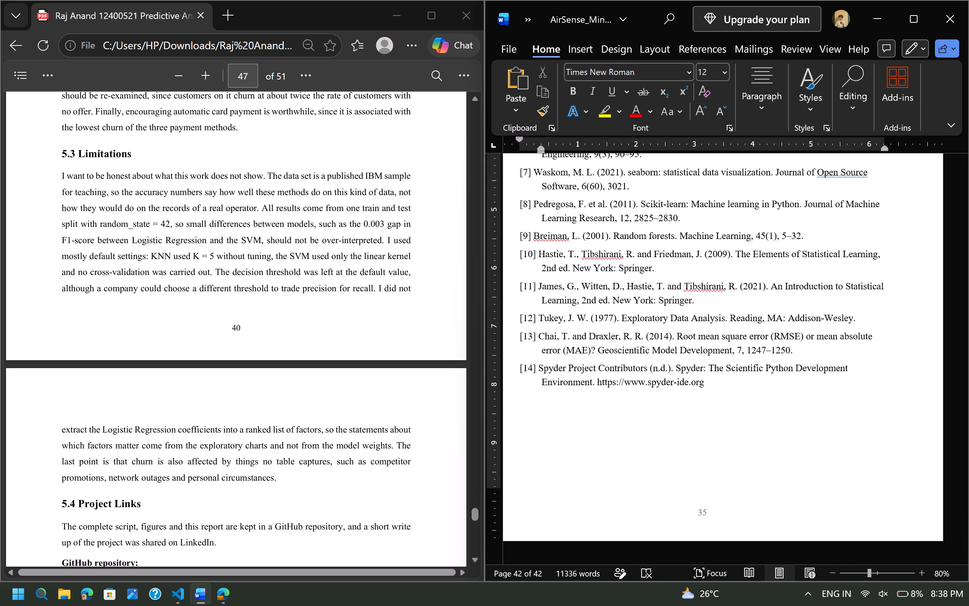
# Check the AirSense report from References back to 5.4 Practical Deployment Considerations, and the reference PDF's objective-by-objective conclusions.
pyautogui.scroll(5, 589, 425)
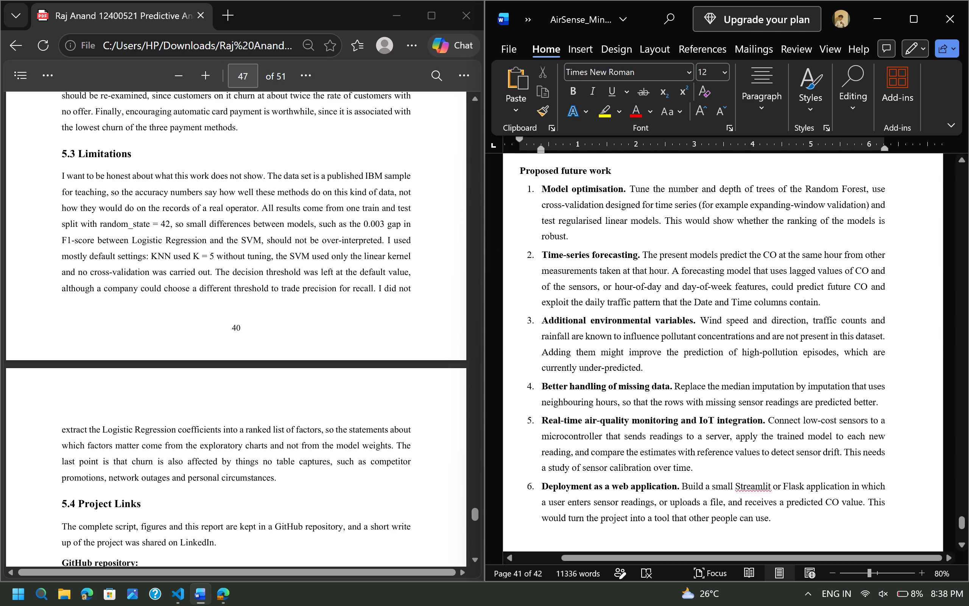
pyautogui.scroll(3, 589, 425)
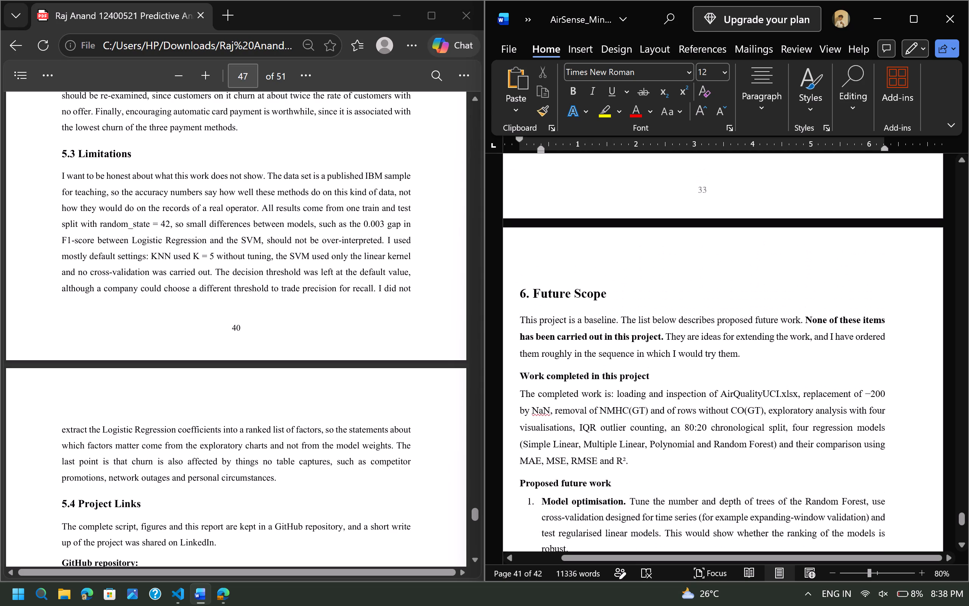
pyautogui.scroll(3, 589, 425)
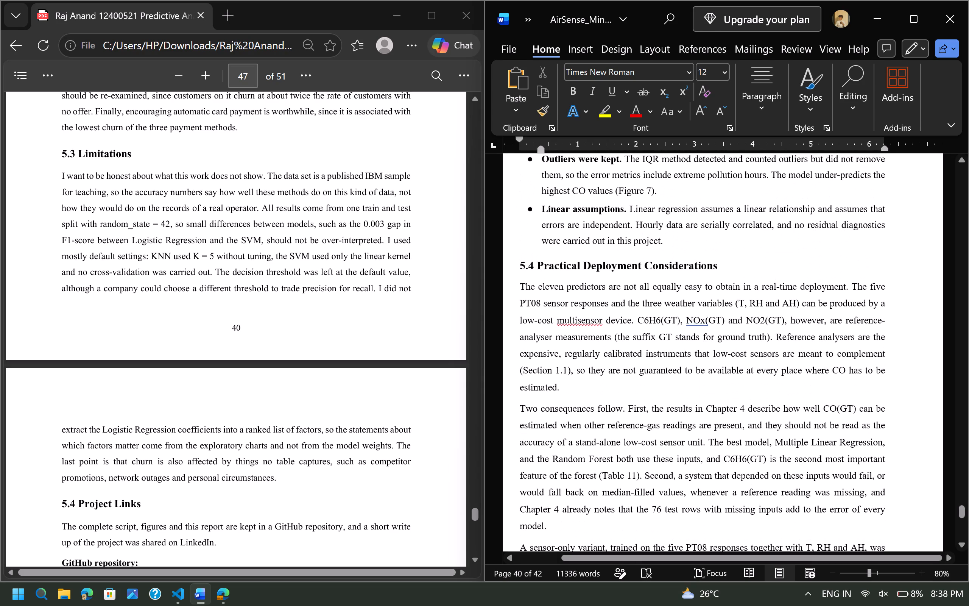
pyautogui.scroll(8, 397, 377)
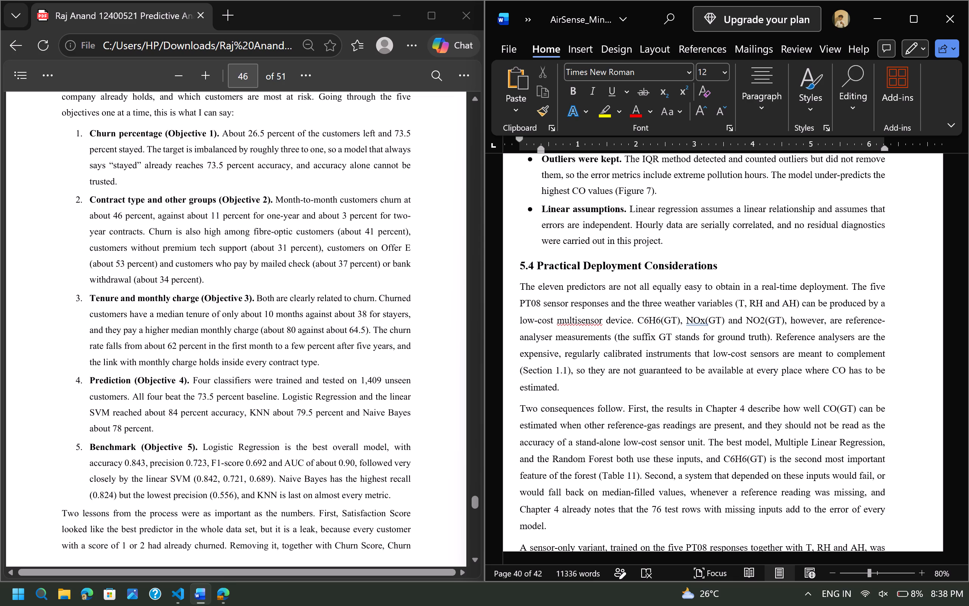
pyautogui.doubleClick(76, 105)
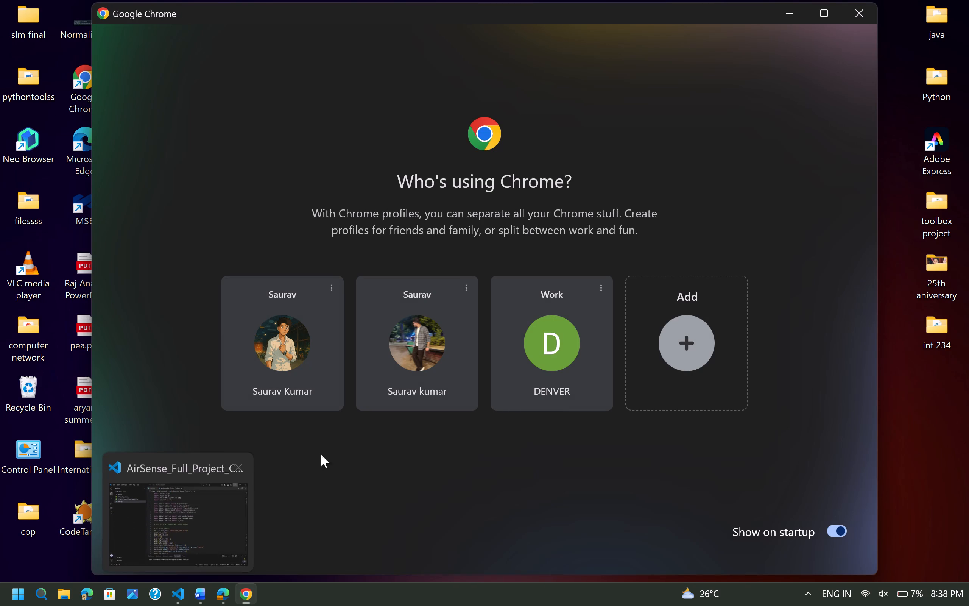
# Enter Chrome with the first saved profile and go to github.com.
pyautogui.click(279, 380)
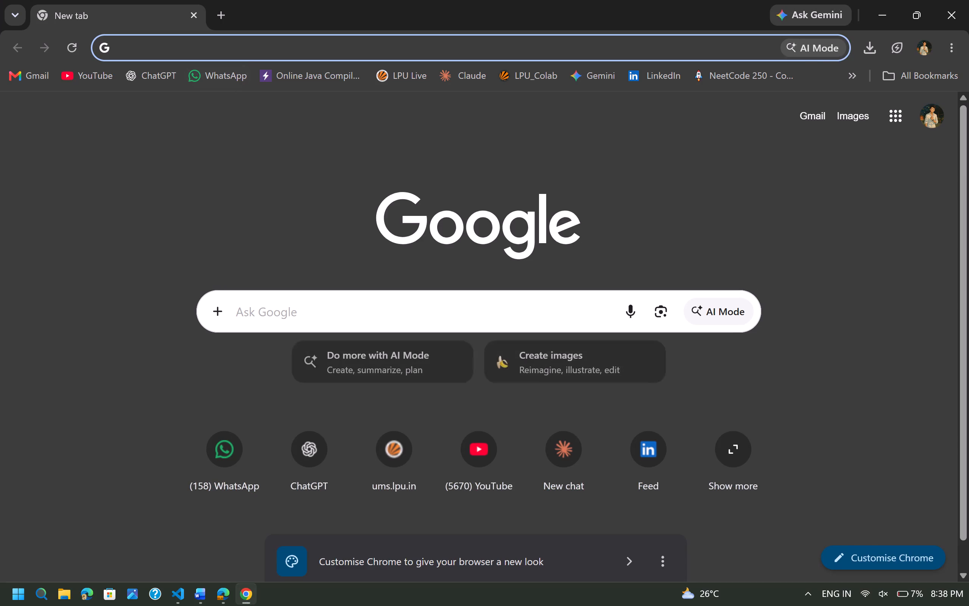
pyautogui.write('gui')
pyautogui.press('BackSpace')
pyautogui.press('BackSpace')
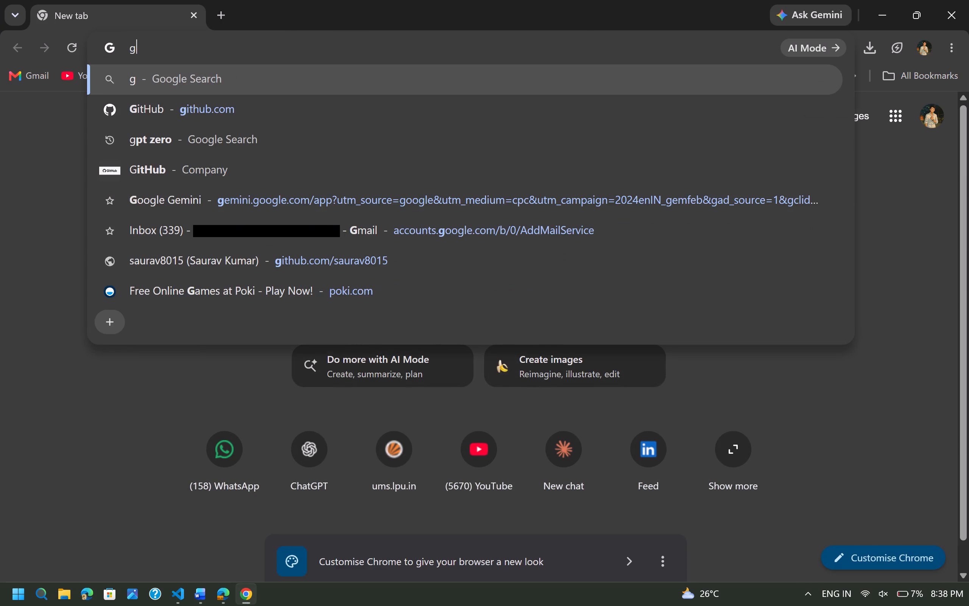
pyautogui.write('it')
pyautogui.press('Return')
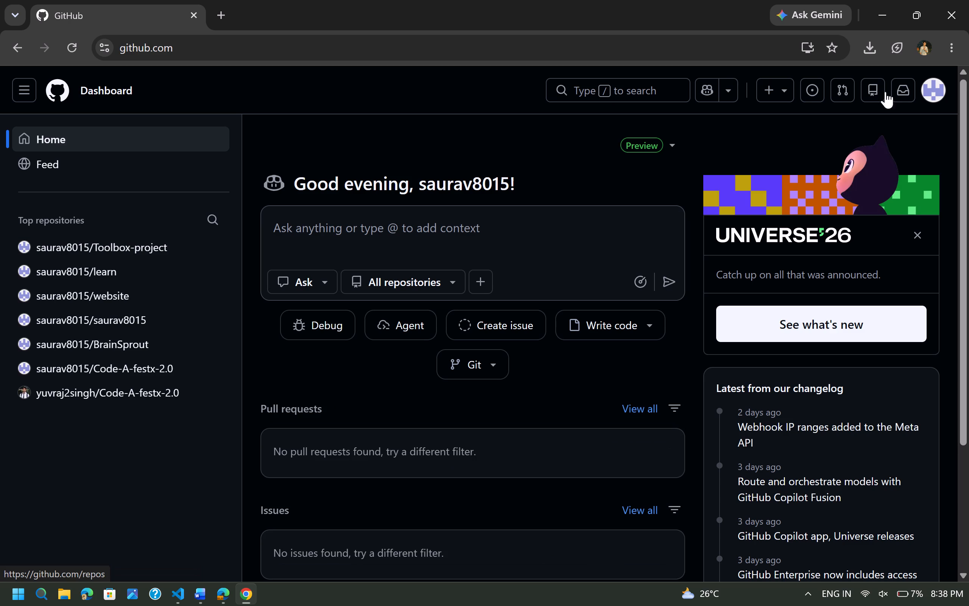
# Open the account's repositories on GitHub and start a new repository, ready for its name.
pyautogui.click(934, 96)
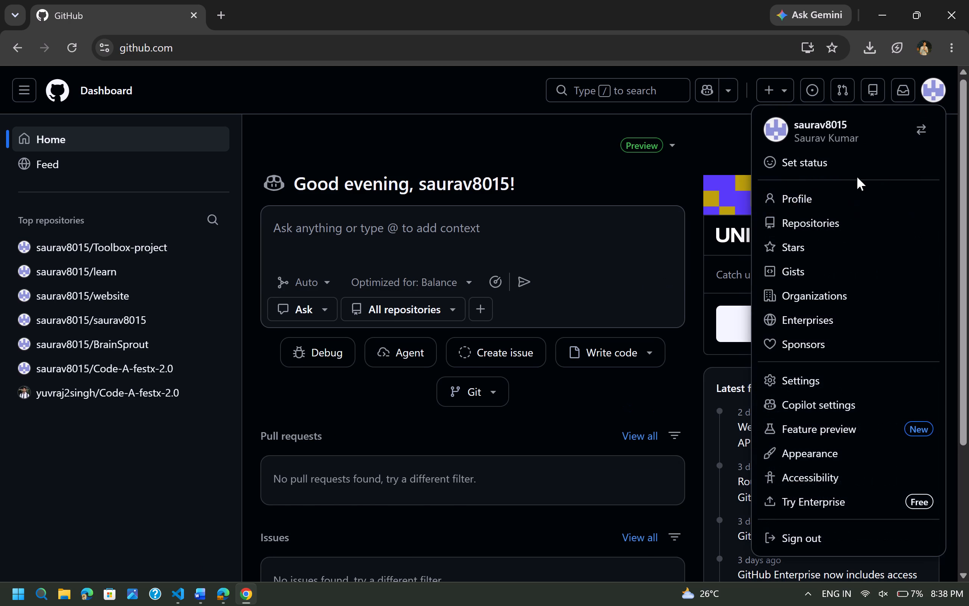
pyautogui.click(809, 230)
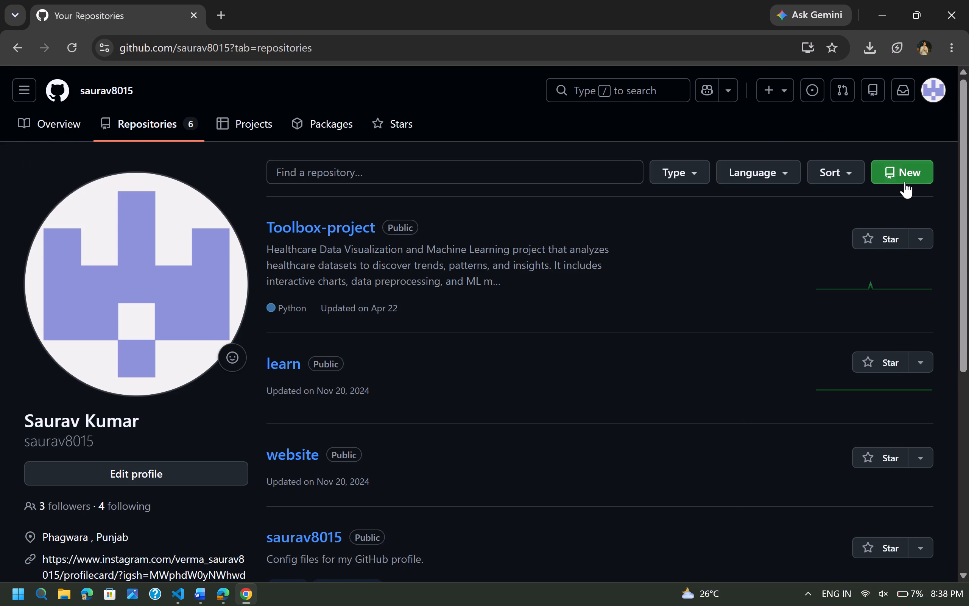
pyautogui.click(905, 182)
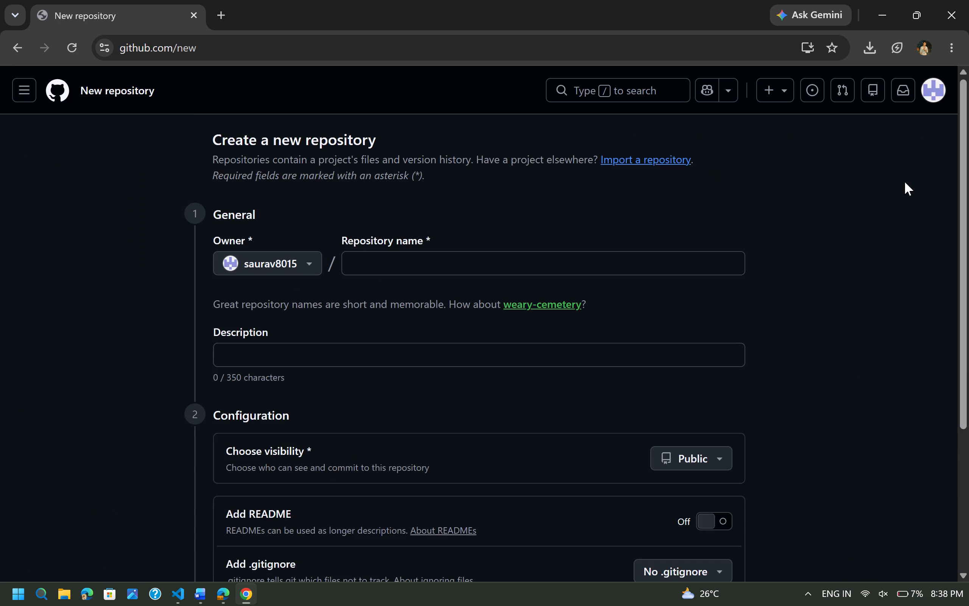
pyautogui.click(519, 264)
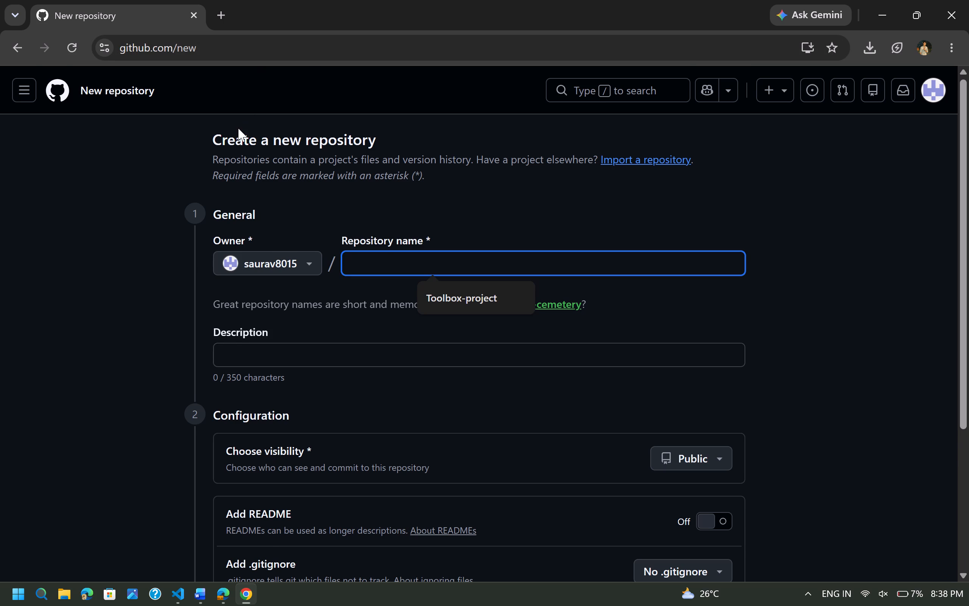
pyautogui.scroll(-1, 238, 128)
pyautogui.scroll(-1, 184, 133)
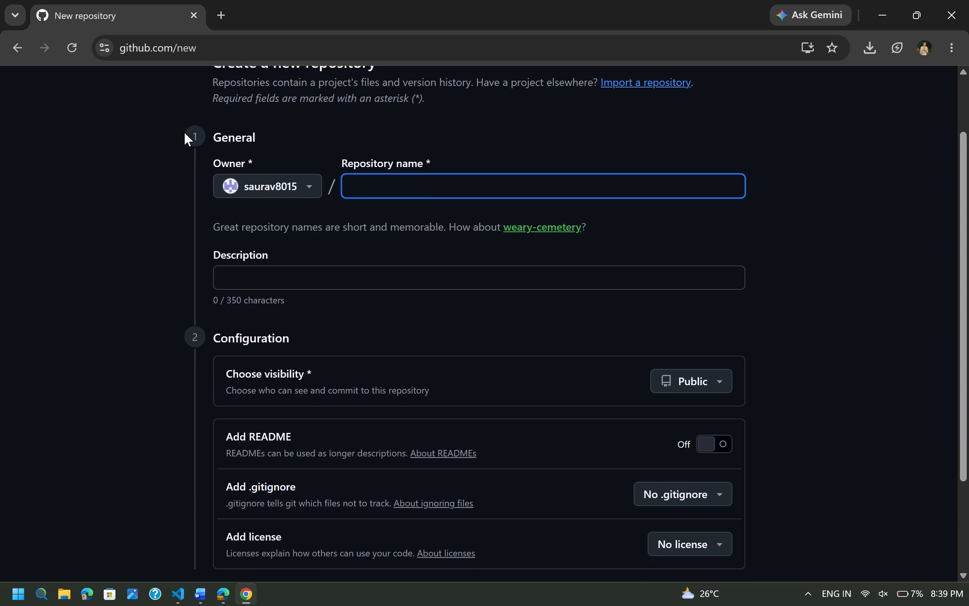